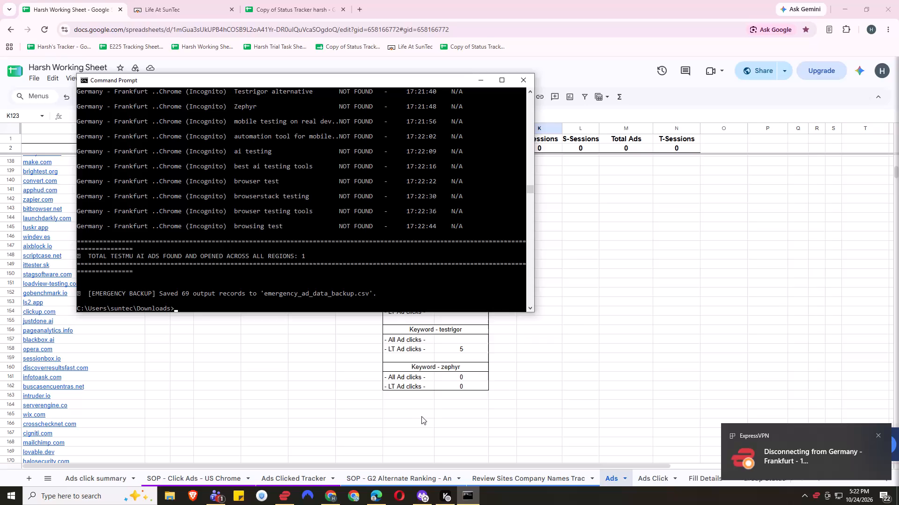
Review the final execution summary of the ad search run in Command Prompt and minimize its window.
scroll(369, 247, up, 13)
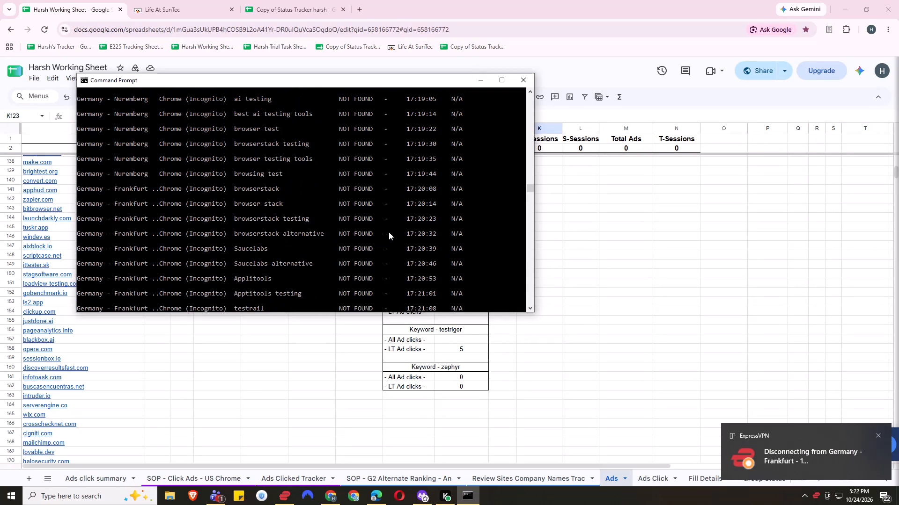
scroll(391, 230, up, 20)
scroll(391, 230, up, 9)
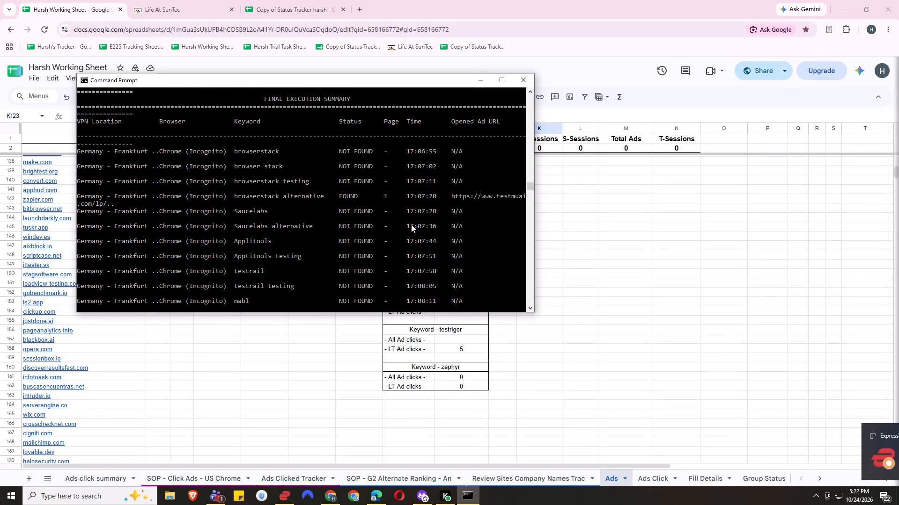
click(476, 85)
Set the EU LT Ad clicks under Keyword - BStck to 13 in the Ads sheet.
scroll(542, 316, up, 9)
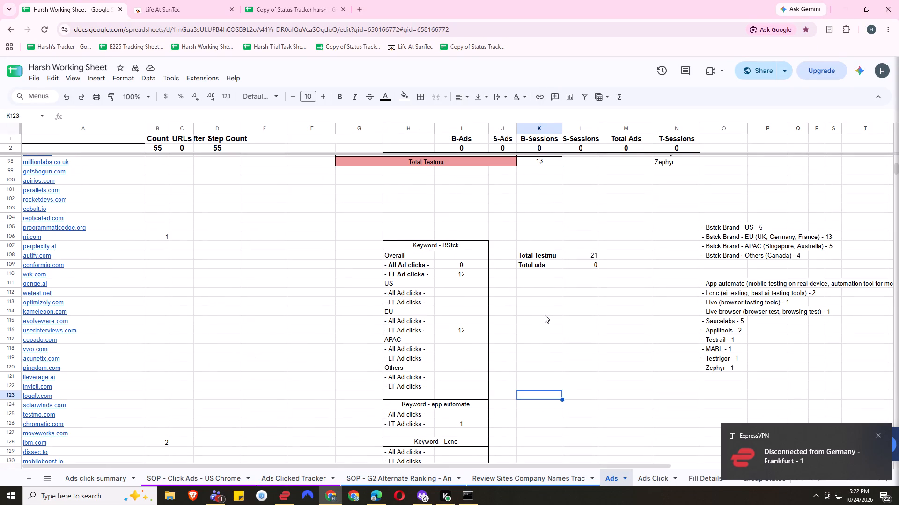
click(472, 320)
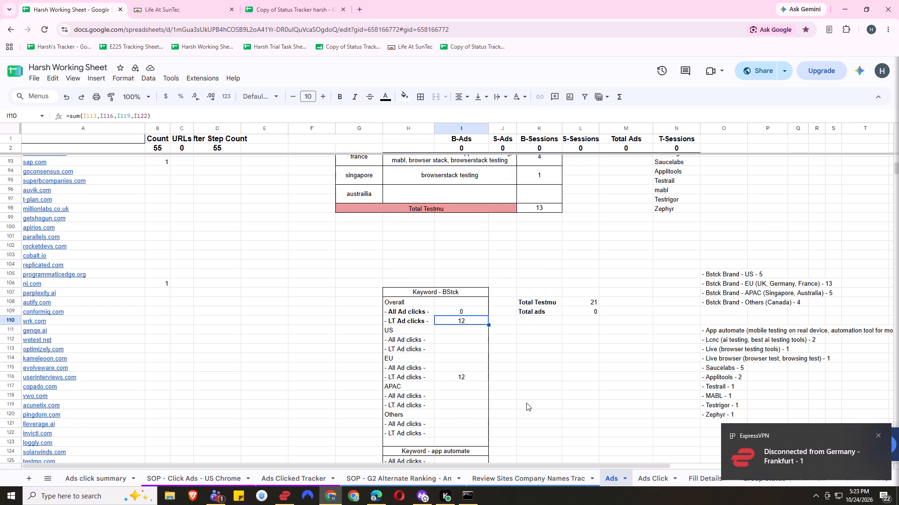
click(534, 399)
click(472, 376)
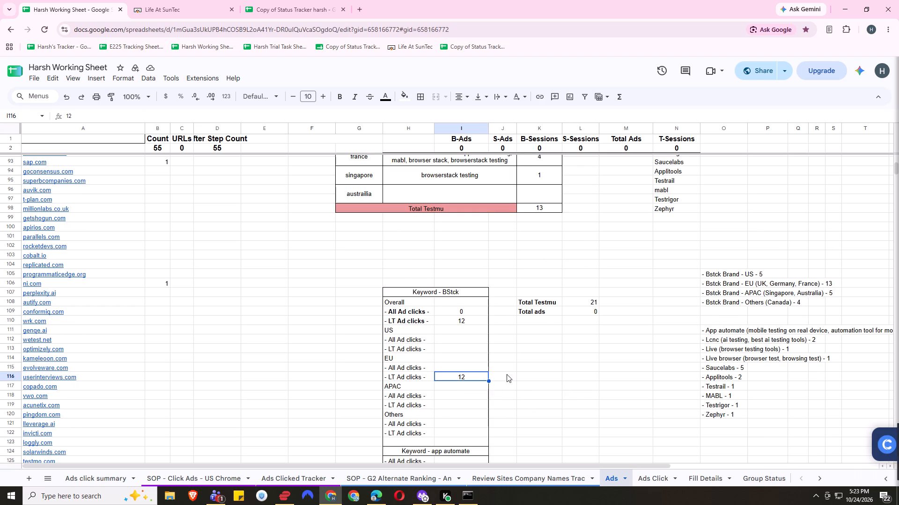
text(13)
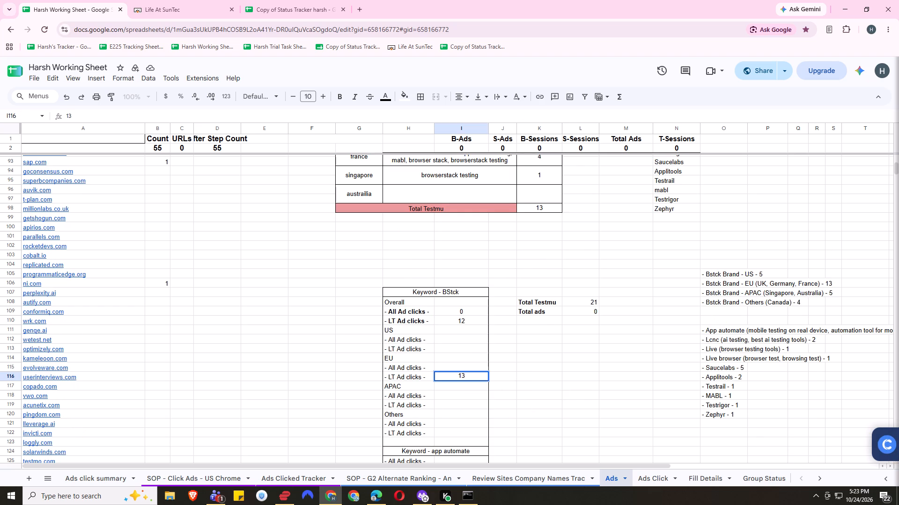
click(548, 360)
Enter 0 for both the US All Ad clicks and LT Ad clicks under Keyword - BStck.
scroll(575, 375, down, 4)
scroll(575, 375, up, 2)
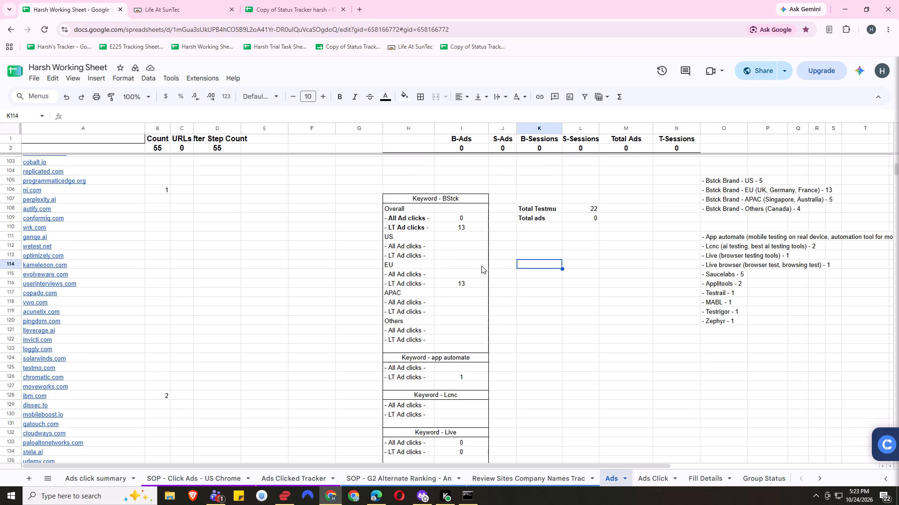
click(474, 241)
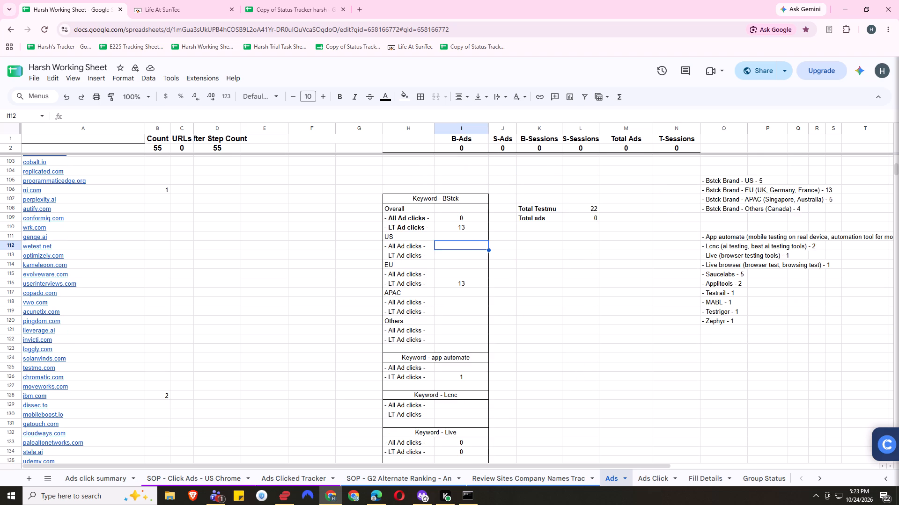
key(0)
key(Down)
key(0)
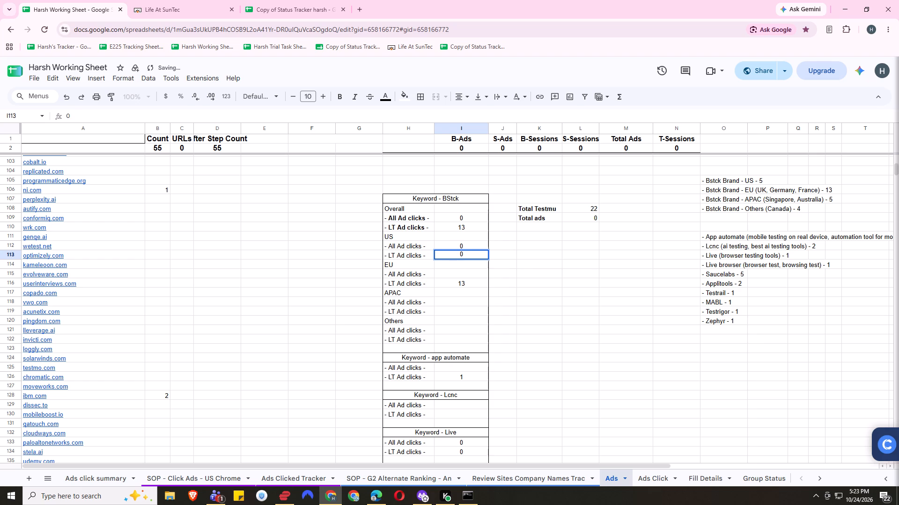
click(464, 271)
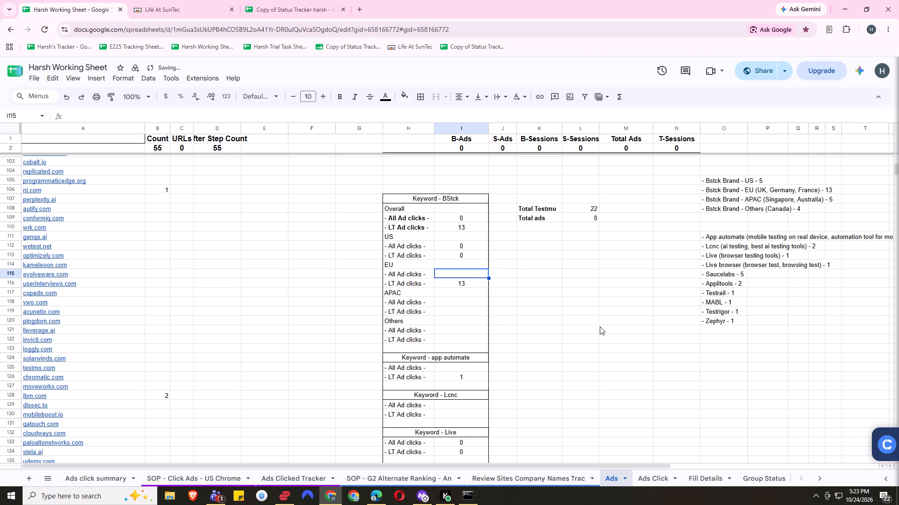
Fill the APAC rows under Keyword - BStck with 0 All Ad clicks and 1 LT Ad click.
click(450, 302)
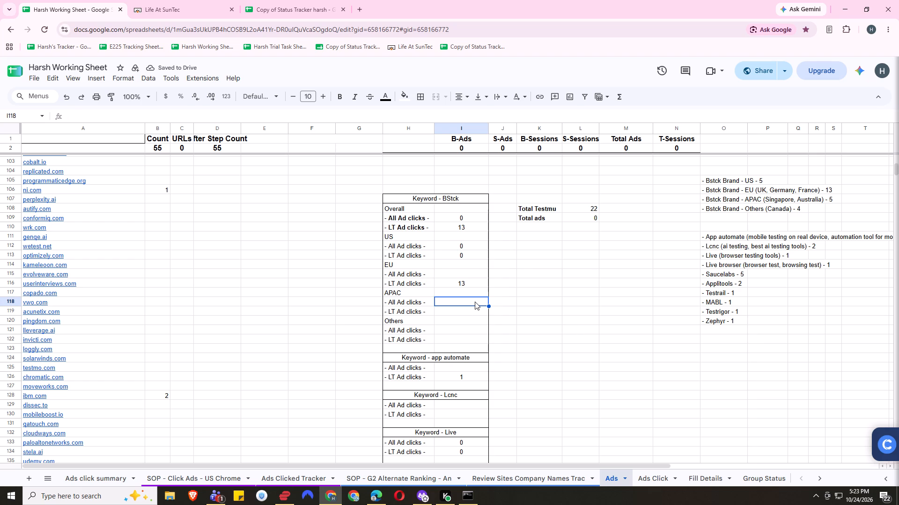
key(1)
key(Down)
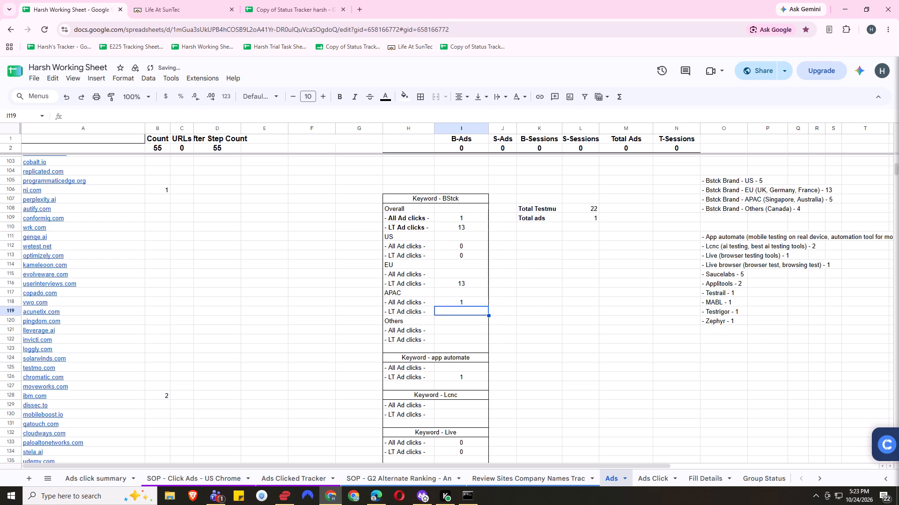
key(Up)
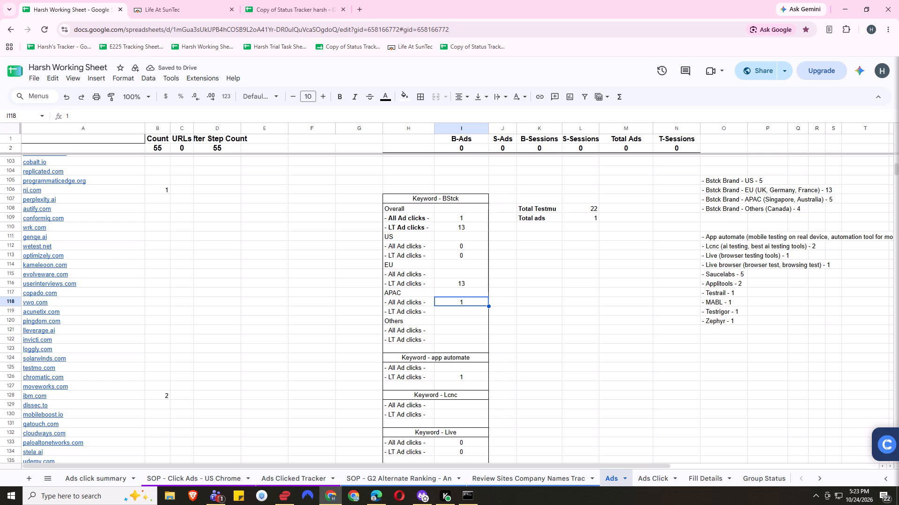
key(0)
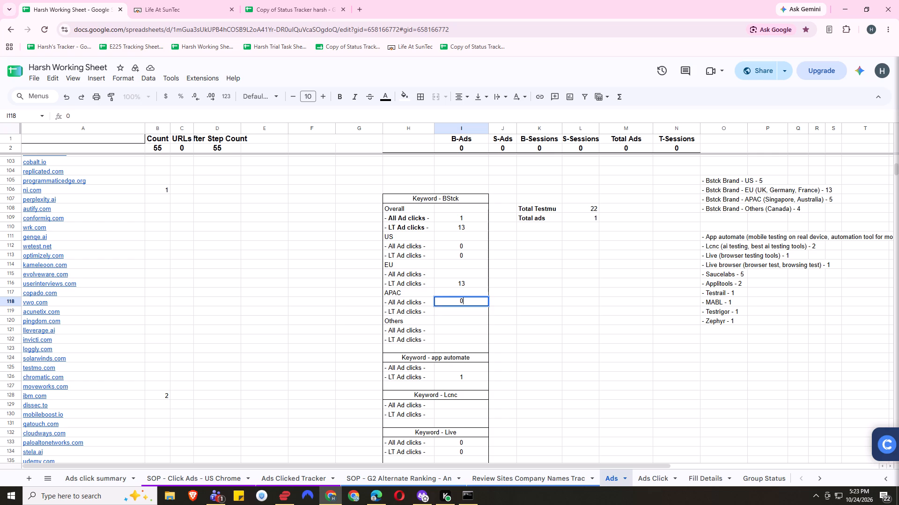
key(Down)
key(1)
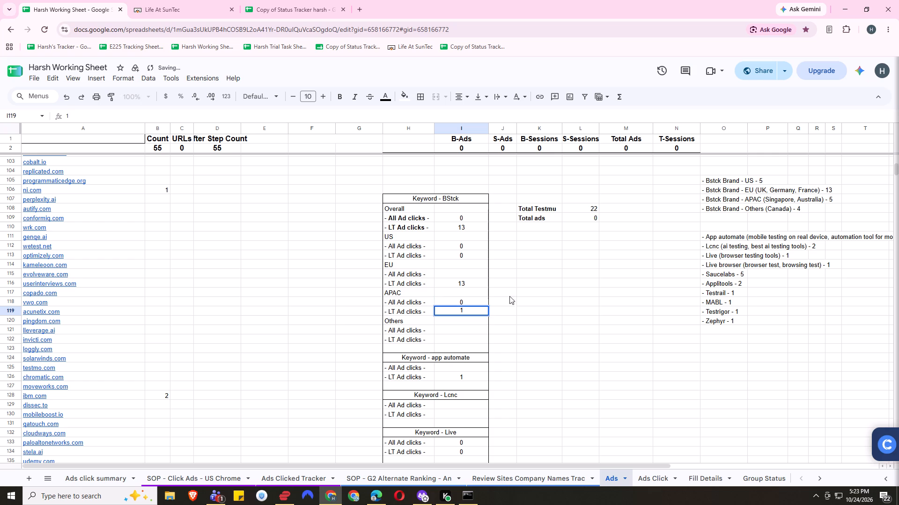
Enter 0 for both the Others All Ad clicks and LT Ad clicks under Keyword - BStck.
click(471, 331)
key(0)
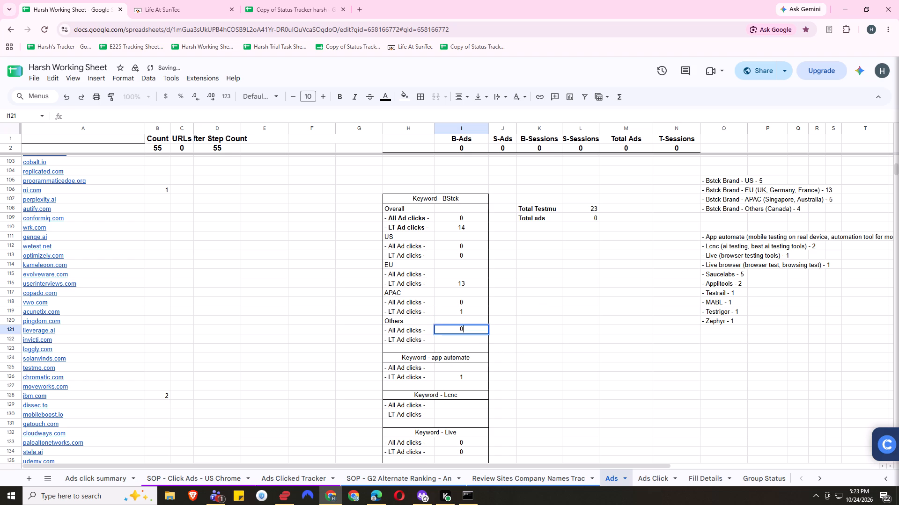
key(Down)
key(0)
click(532, 332)
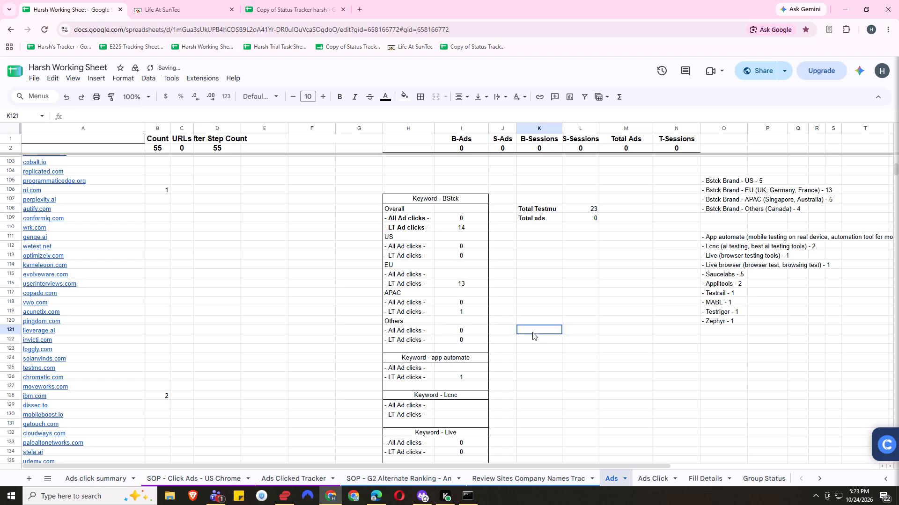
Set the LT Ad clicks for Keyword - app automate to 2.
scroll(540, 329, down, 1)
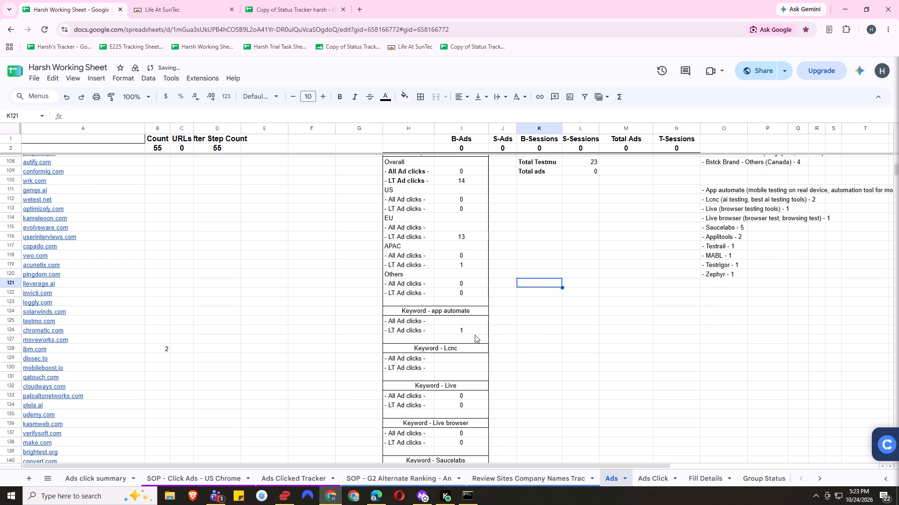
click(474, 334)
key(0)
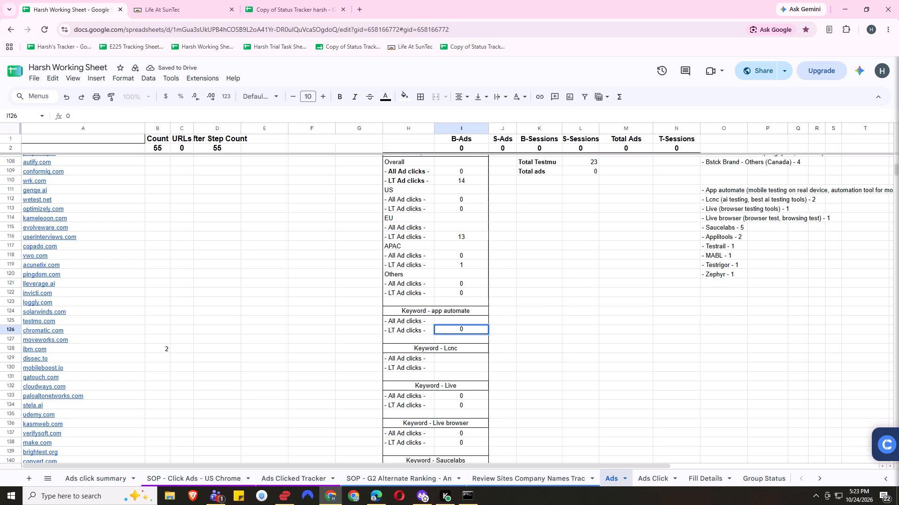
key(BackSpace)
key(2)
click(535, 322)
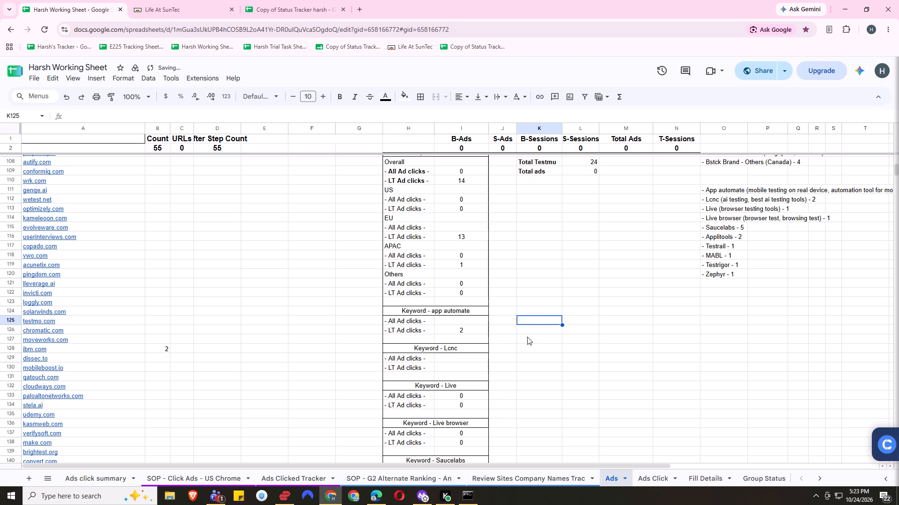
Set the LT Ad clicks for Keyword - testrigor to 4.
scroll(510, 356, down, 2)
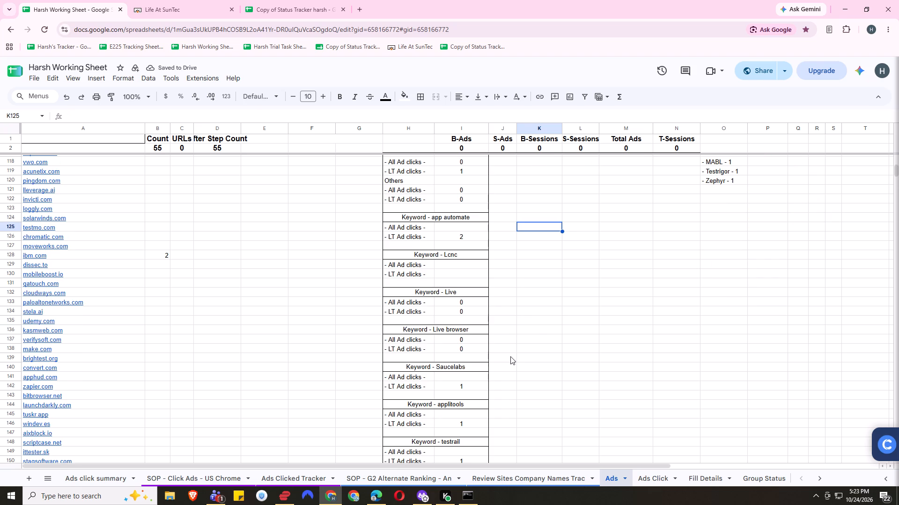
scroll(510, 356, up, 4)
scroll(528, 351, down, 8)
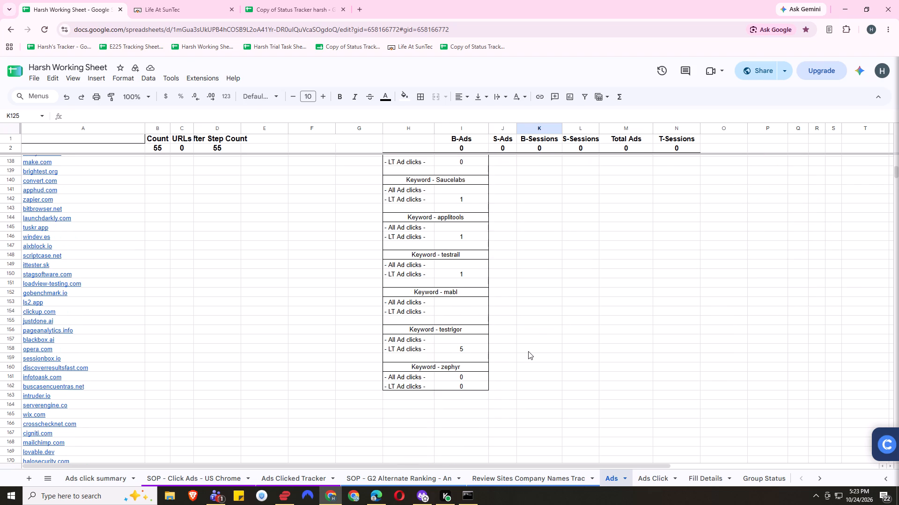
scroll(528, 351, up, 3)
scroll(528, 351, down, 2)
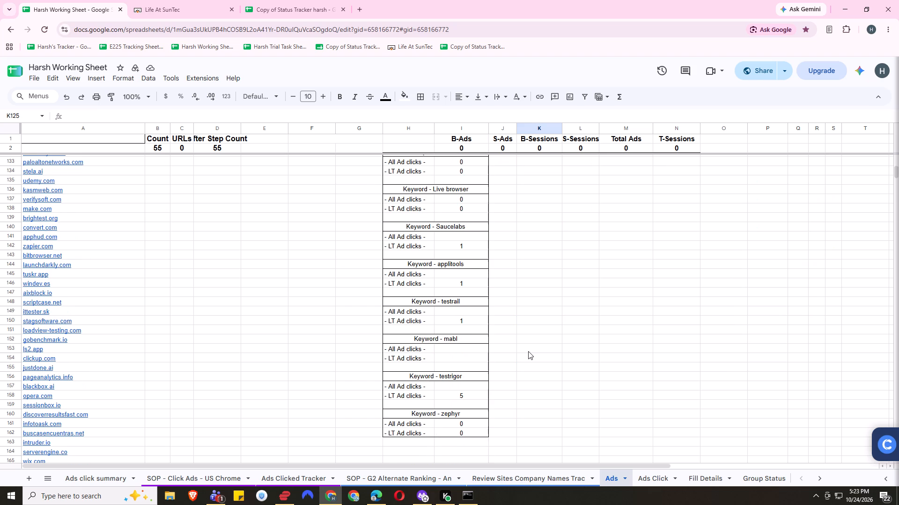
click(466, 398)
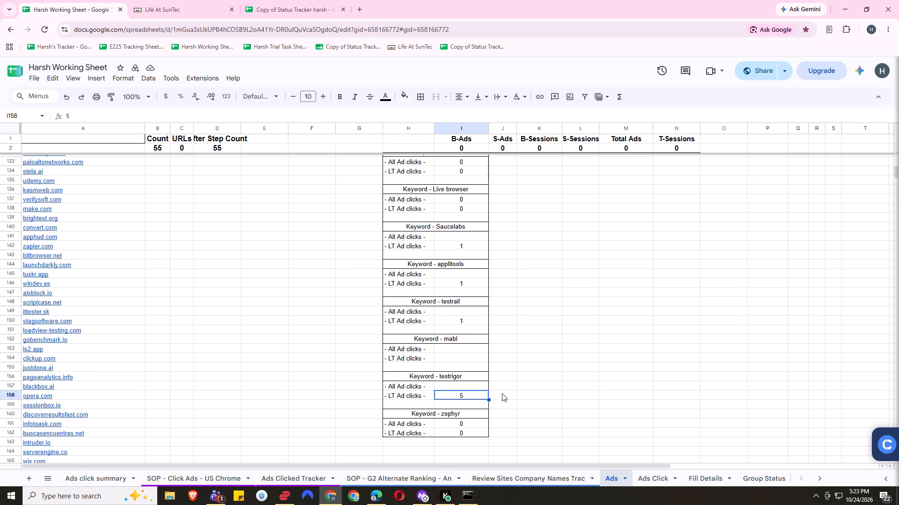
key(4)
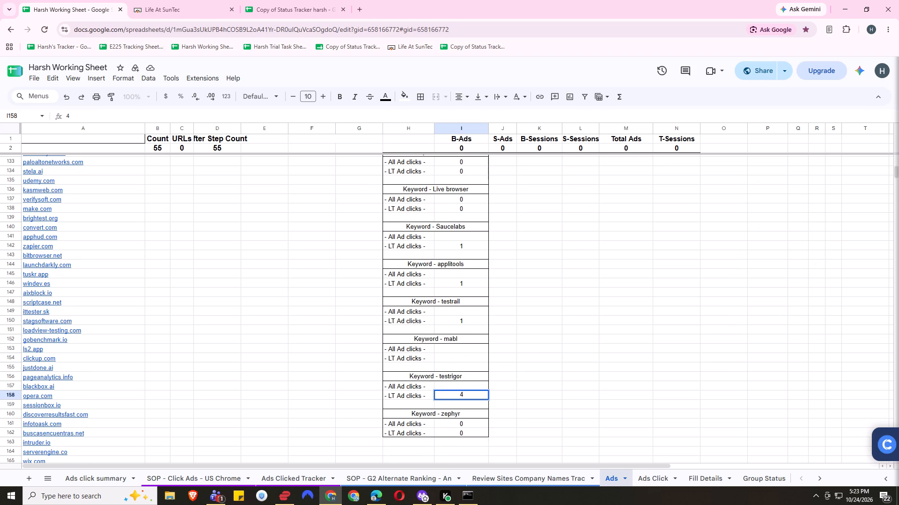
Enter 1 as the LT Ad clicks for Keyword - mabl.
click(460, 355)
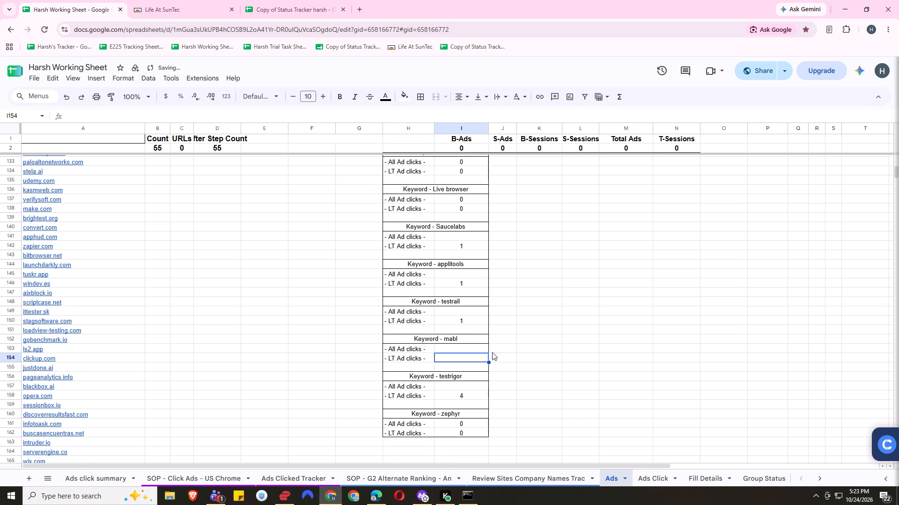
key(1)
click(543, 345)
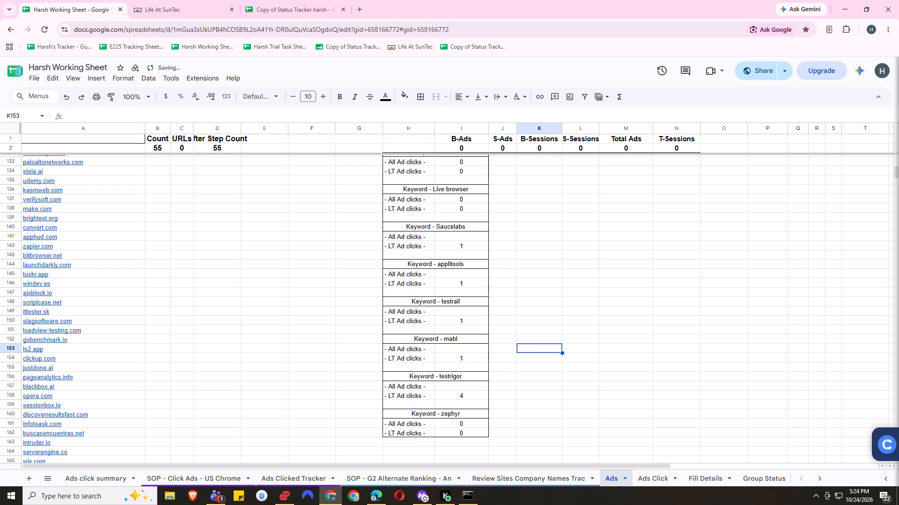
Set the LT Ad clicks for Keyword - app automate to 3.
scroll(570, 337, up, 3)
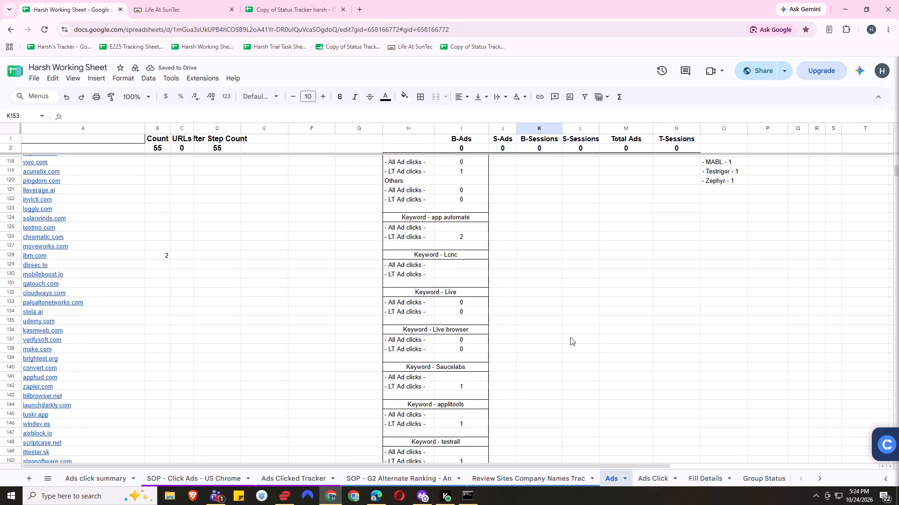
click(465, 236)
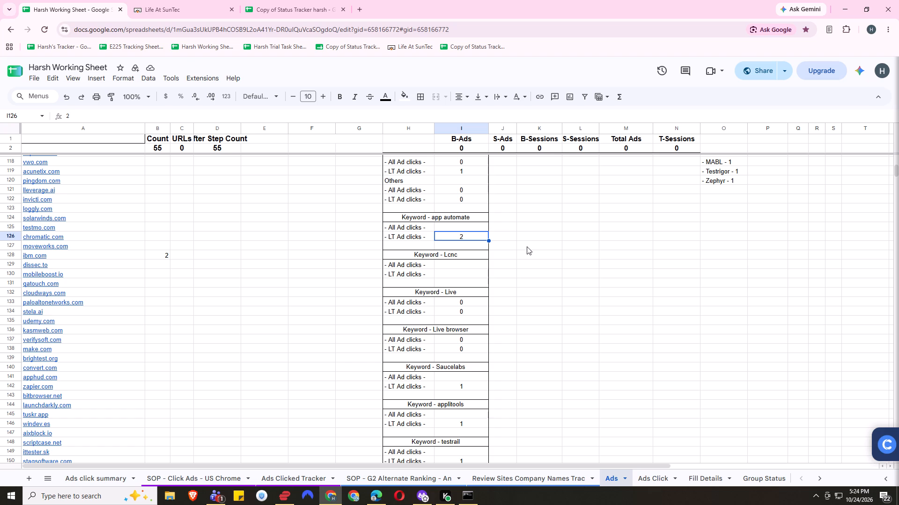
key(3)
click(655, 269)
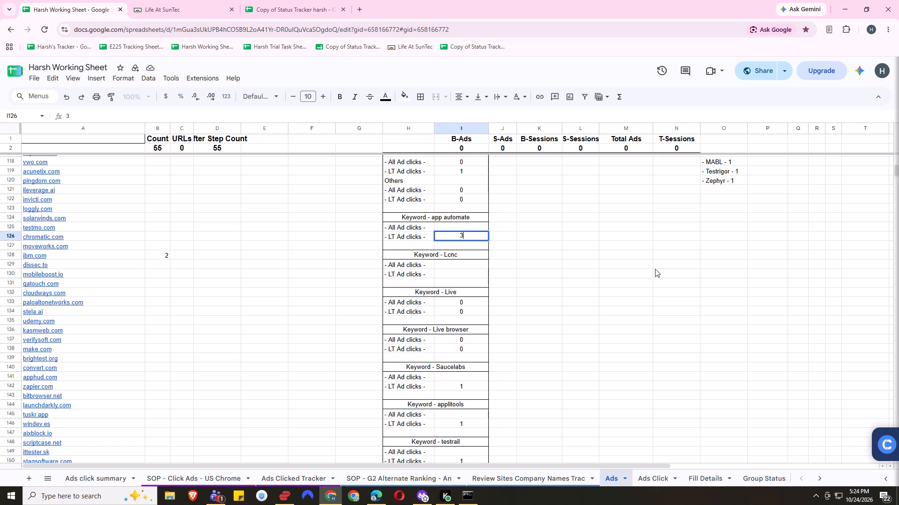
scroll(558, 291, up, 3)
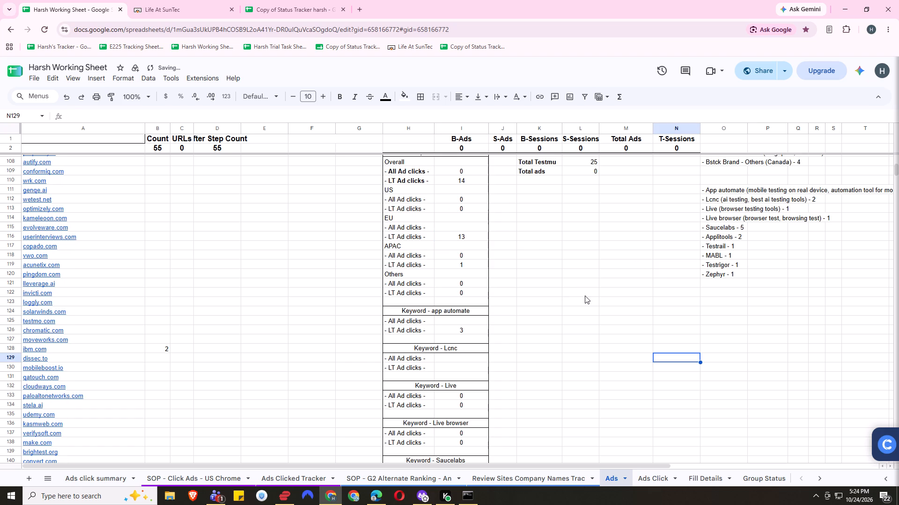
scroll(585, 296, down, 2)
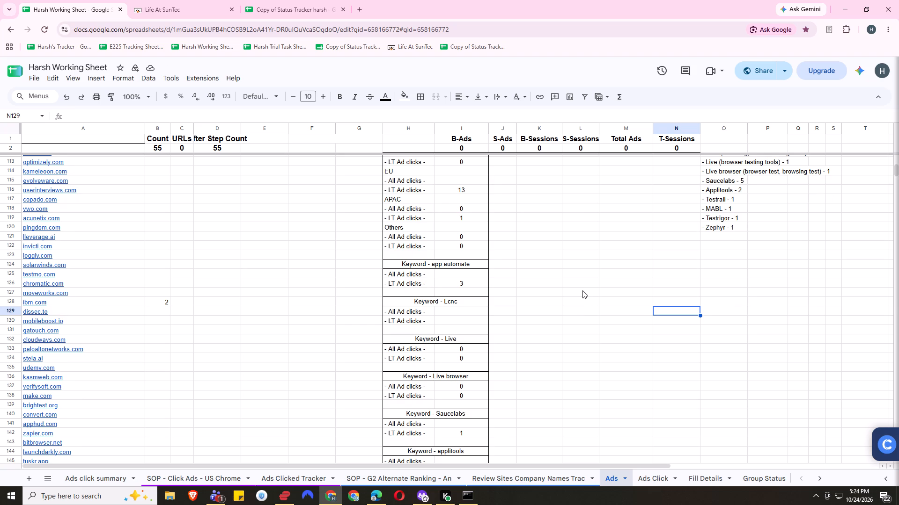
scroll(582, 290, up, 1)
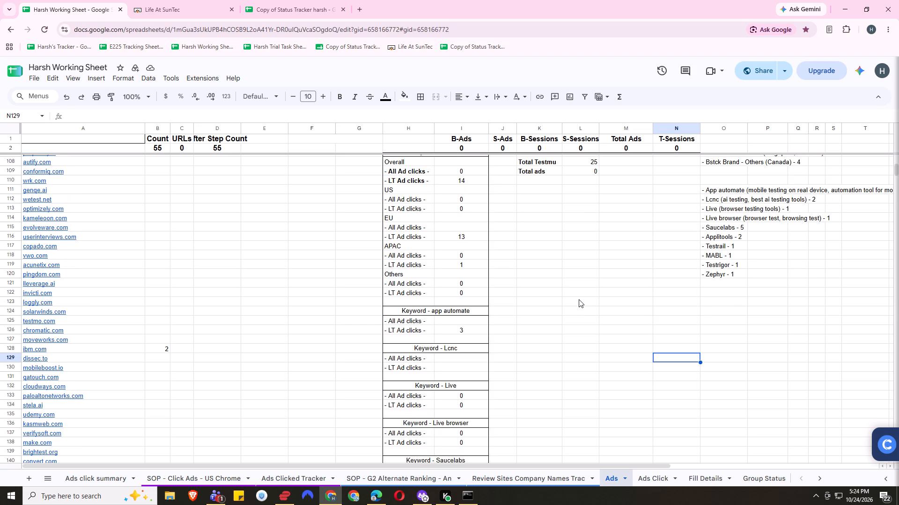
Set the LT Ad clicks for Keyword - app automate to 4.
scroll(582, 296, down, 2)
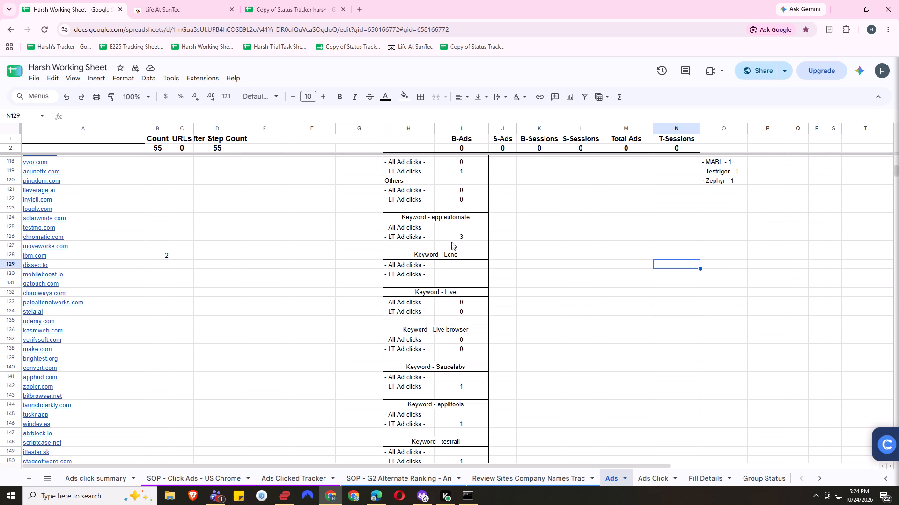
click(455, 238)
key(4)
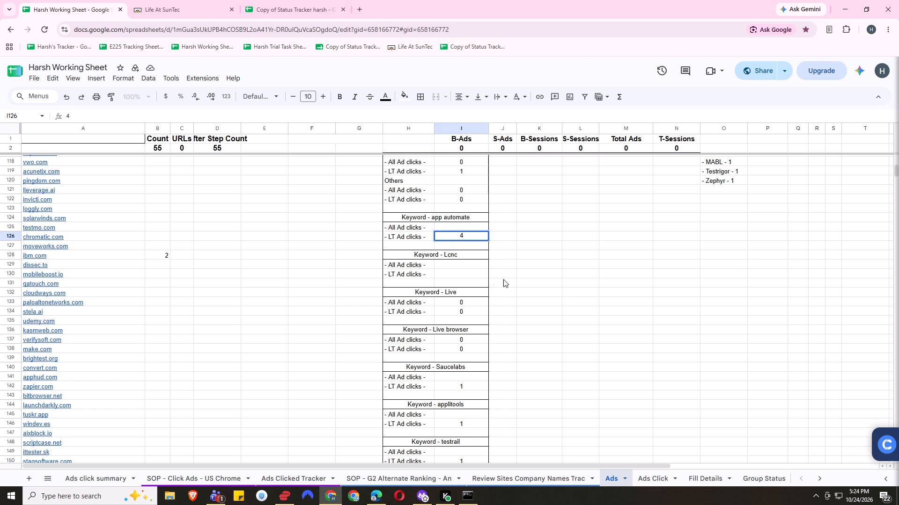
scroll(586, 298, down, 1)
click(583, 281)
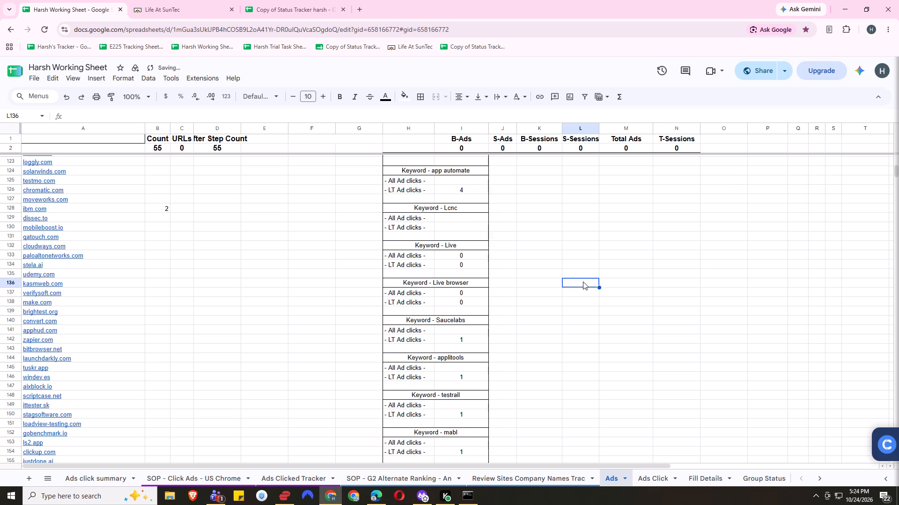
Enter 0 for both the All Ad clicks and LT Ad clicks of Keyword - Lcnc.
click(453, 216)
key(0)
key(Down)
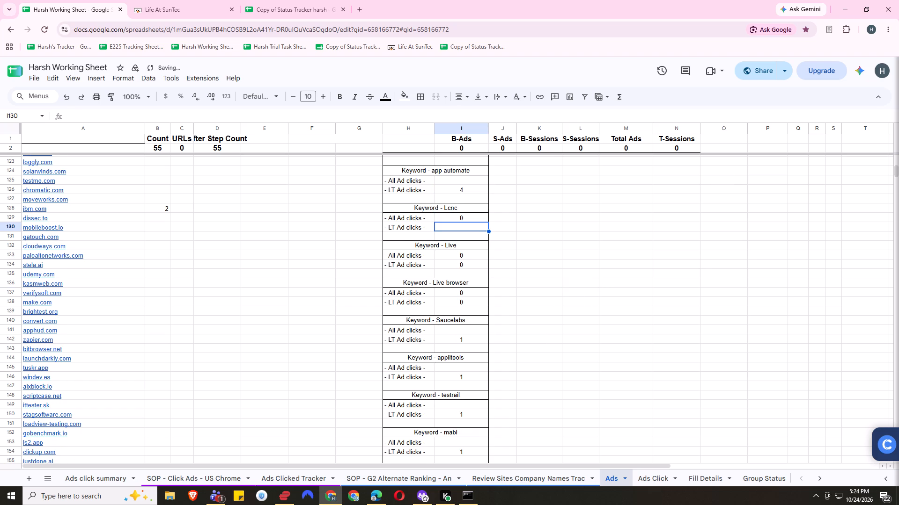
key(0)
click(547, 262)
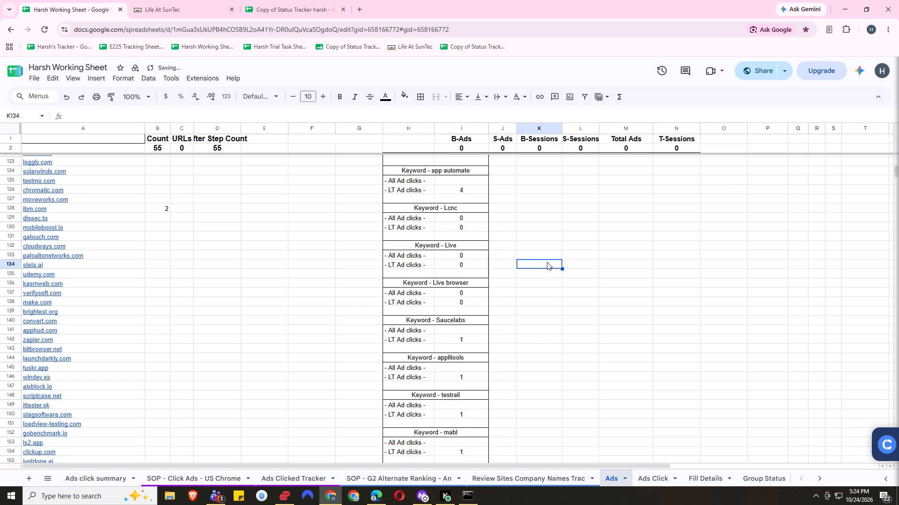
Review the ad click counts of the keyword blocks from BStck to zephyr against the per-keyword list and the Total Testmu figure.
scroll(518, 315, down, 1)
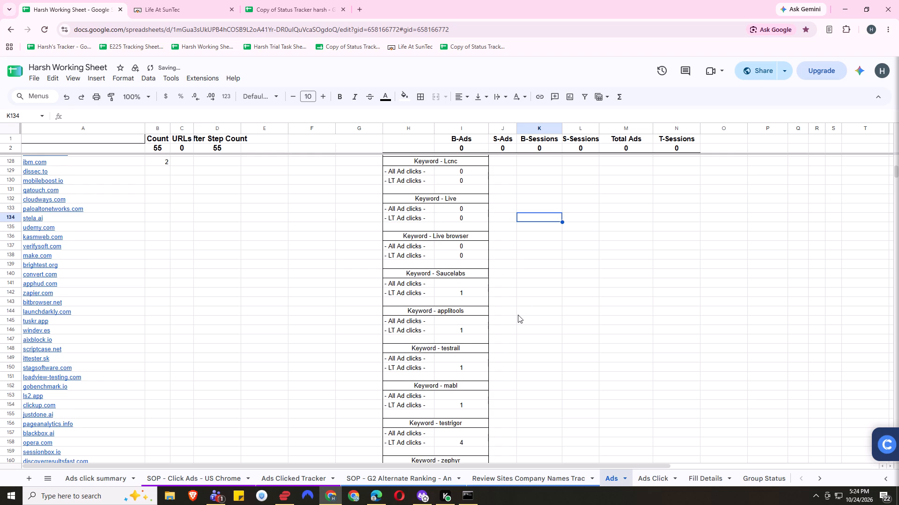
scroll(518, 315, down, 2)
scroll(528, 310, up, 4)
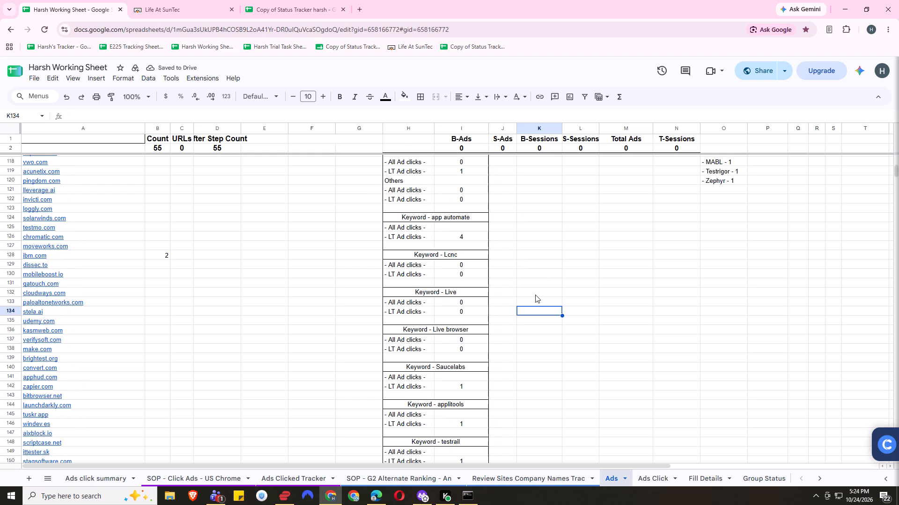
scroll(535, 295, up, 3)
scroll(535, 295, down, 3)
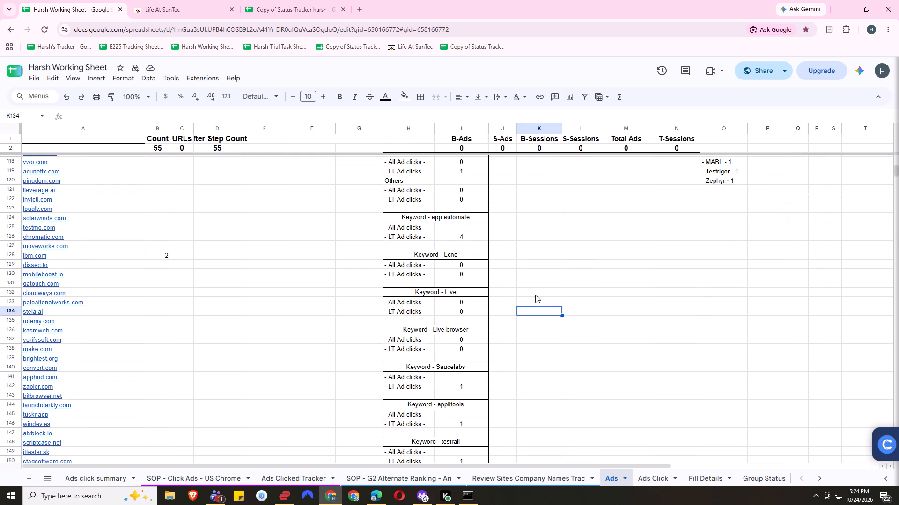
scroll(535, 295, up, 4)
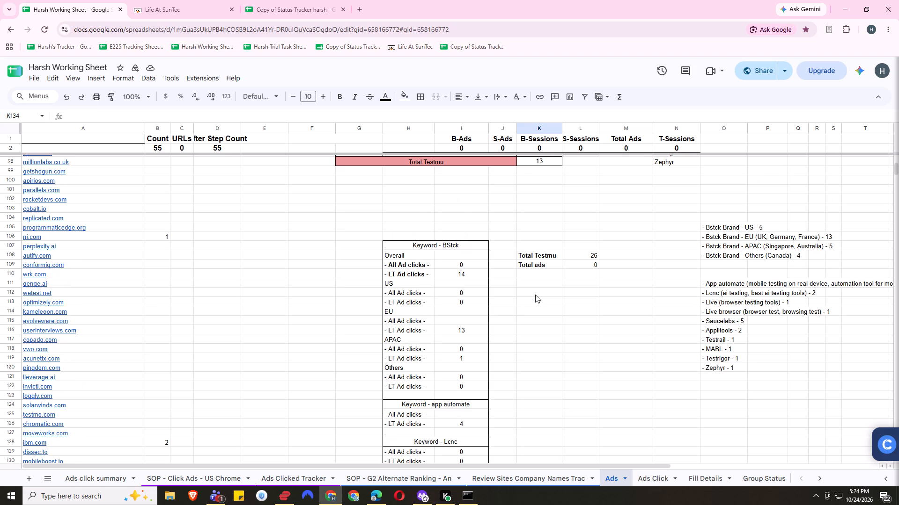
scroll(535, 295, down, 3)
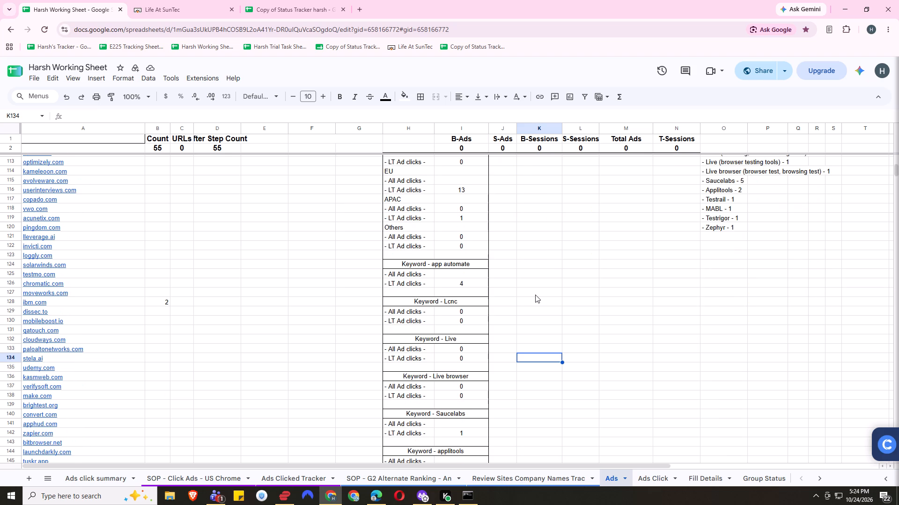
scroll(535, 295, down, 3)
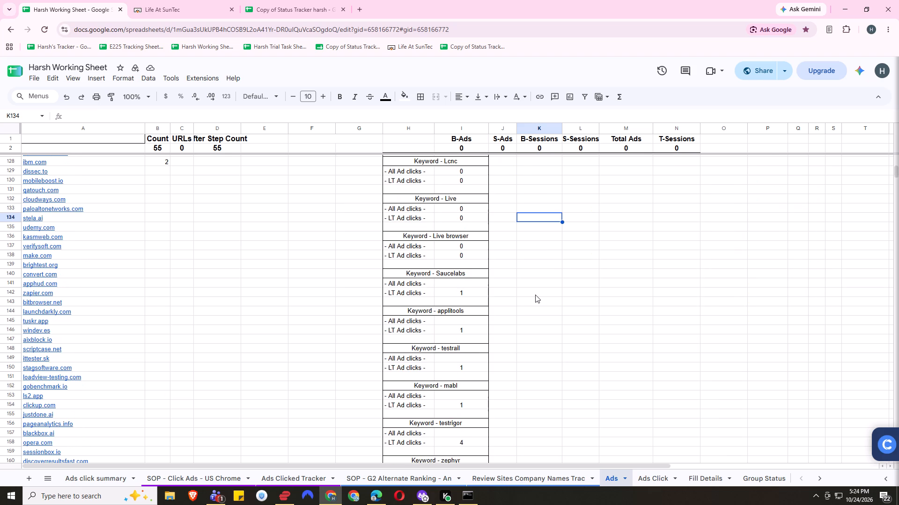
scroll(535, 295, down, 1)
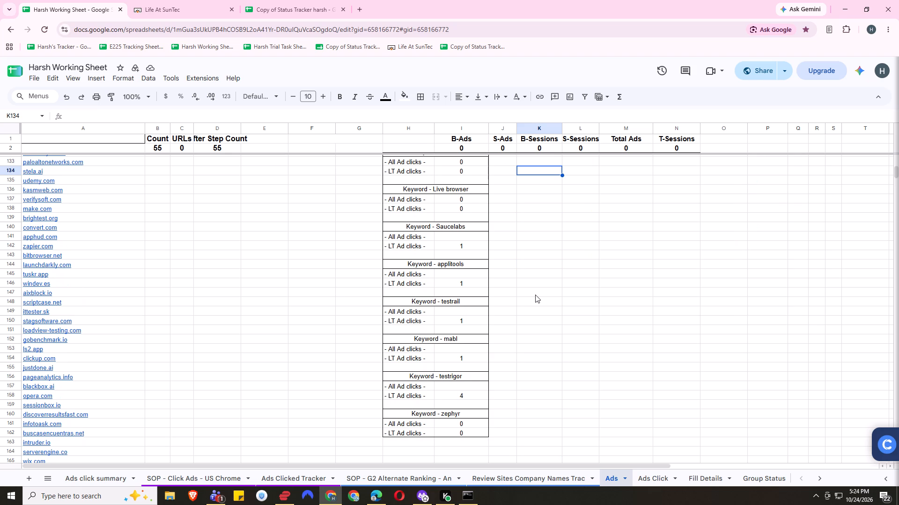
Set the LT Ad clicks for Keyword - Saucelabs to 2.
scroll(524, 292, up, 1)
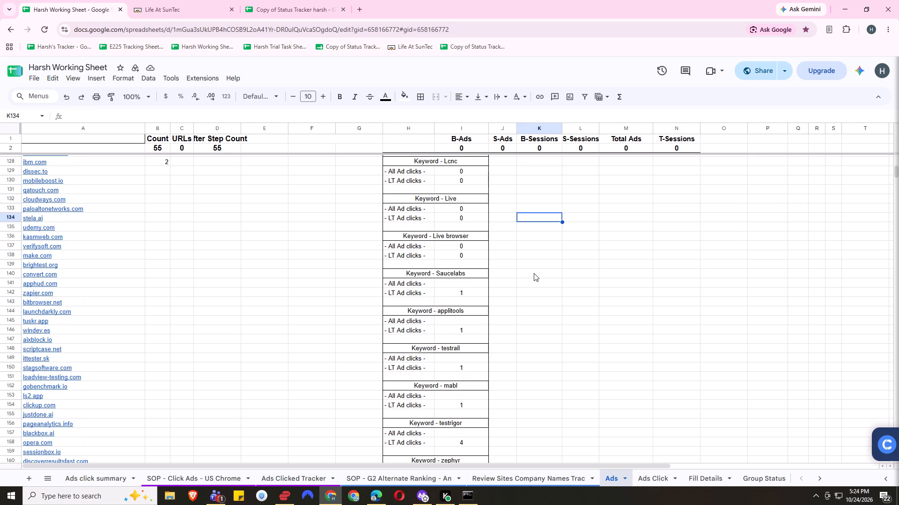
click(466, 293)
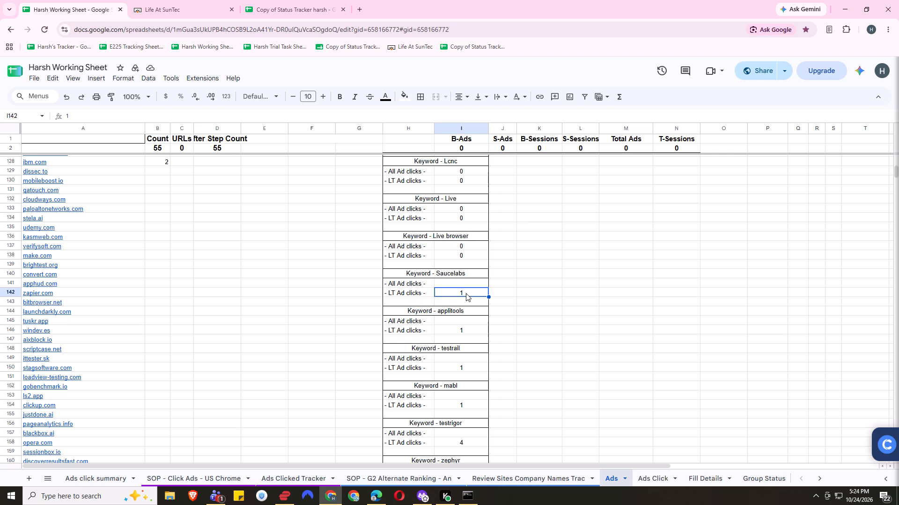
key(2)
click(538, 296)
Set the LT Ad clicks for Keyword - testrigor to 5.
scroll(582, 309, up, 4)
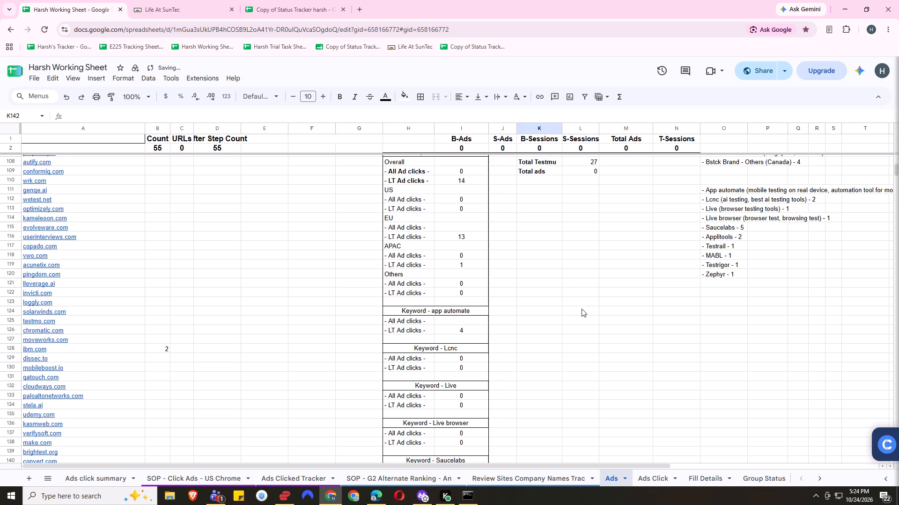
scroll(582, 309, up, 2)
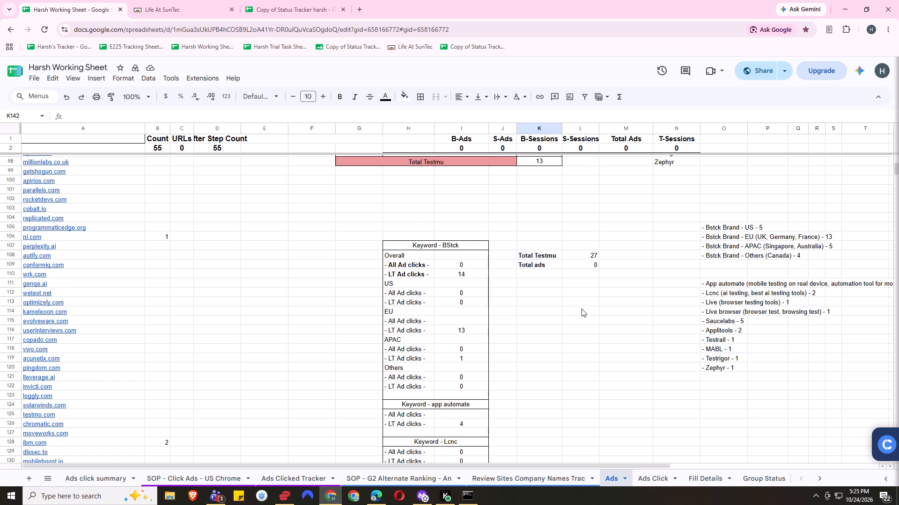
scroll(582, 311, down, 3)
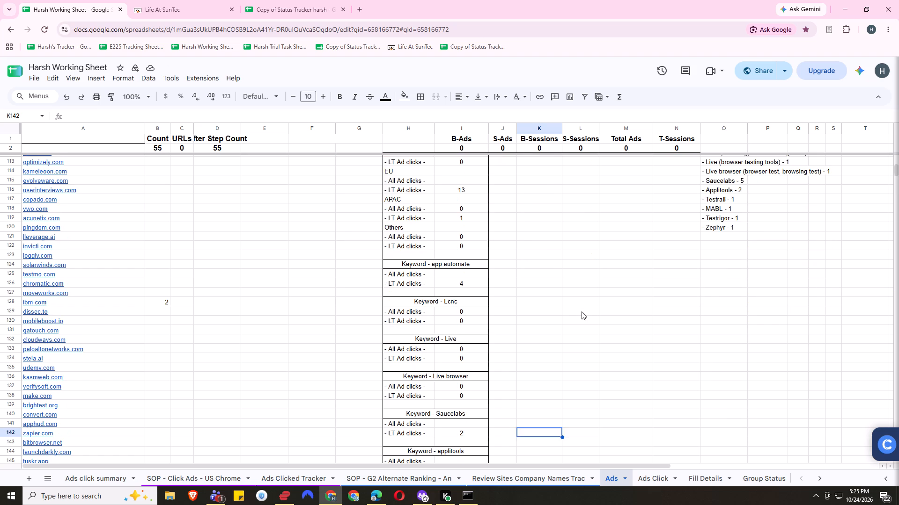
scroll(582, 311, down, 5)
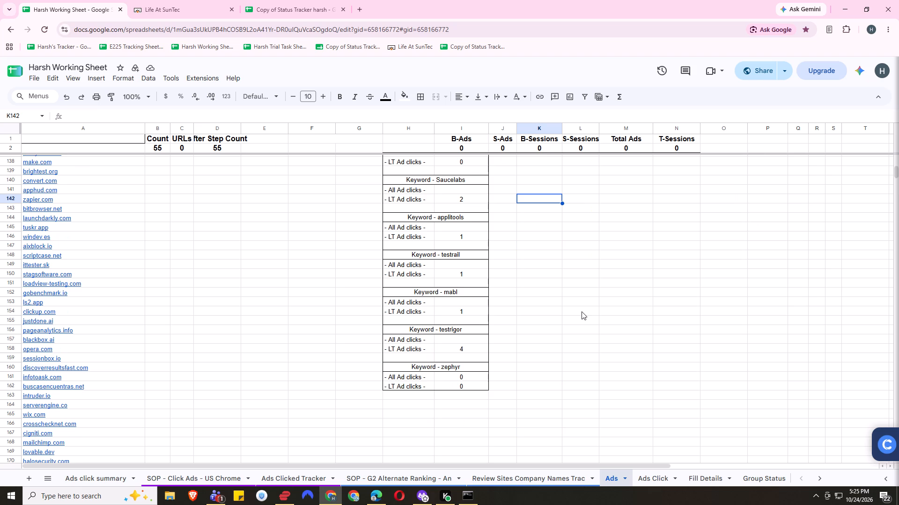
click(470, 350)
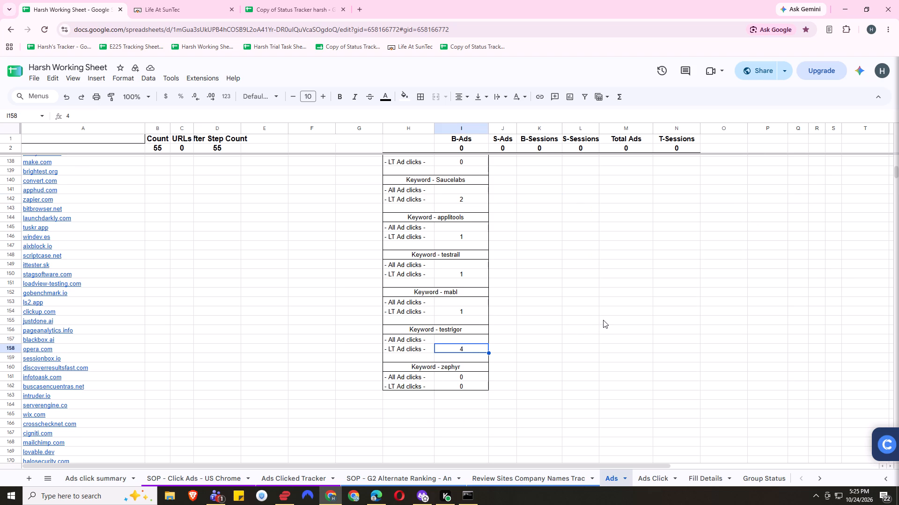
key(5)
click(640, 314)
Check the Total Testmu figure and compare the keyword blocks' LT Ad clicks with the per-keyword list.
scroll(609, 336, up, 10)
scroll(609, 336, down, 9)
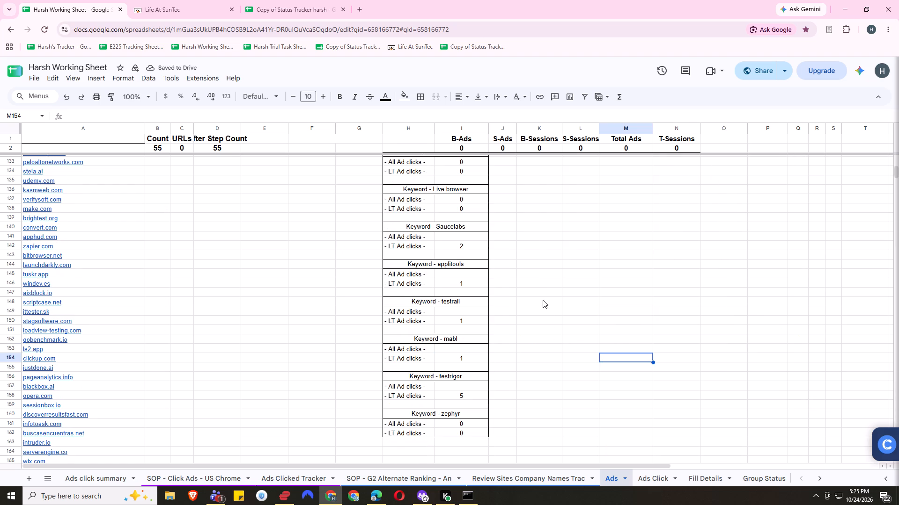
scroll(543, 300, up, 7)
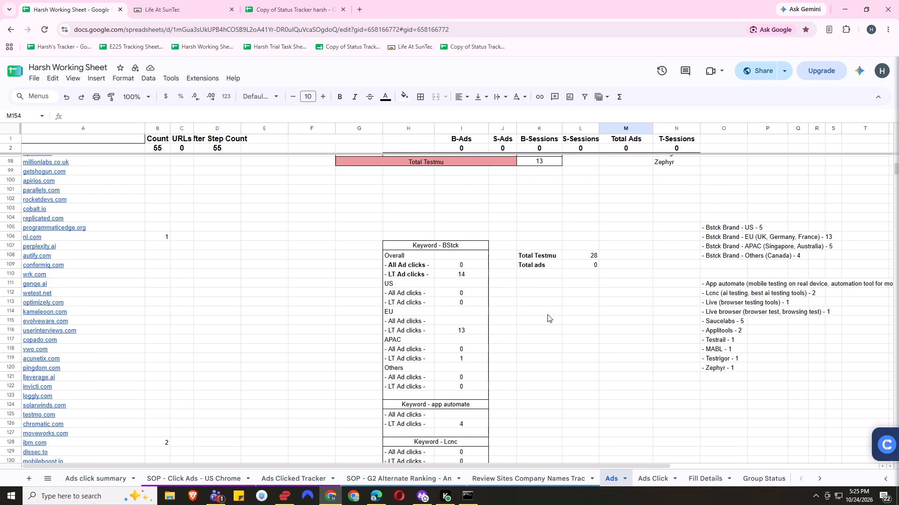
scroll(574, 323, down, 8)
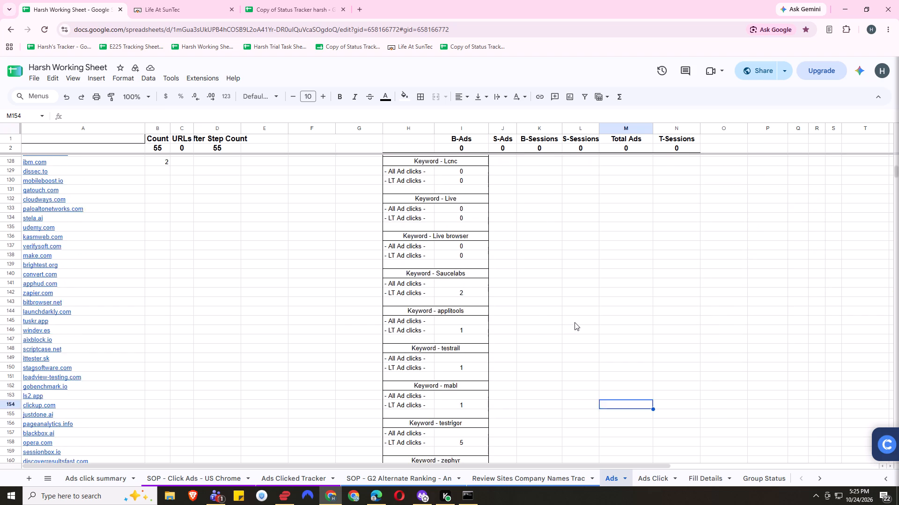
scroll(575, 322, up, 4)
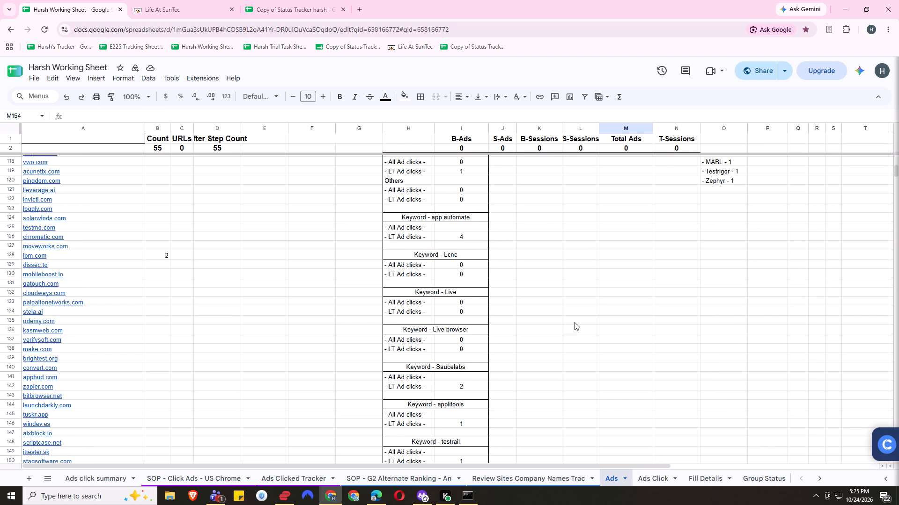
Set the LT Ad clicks for Keyword - applitools to 2.
scroll(575, 322, down, 2)
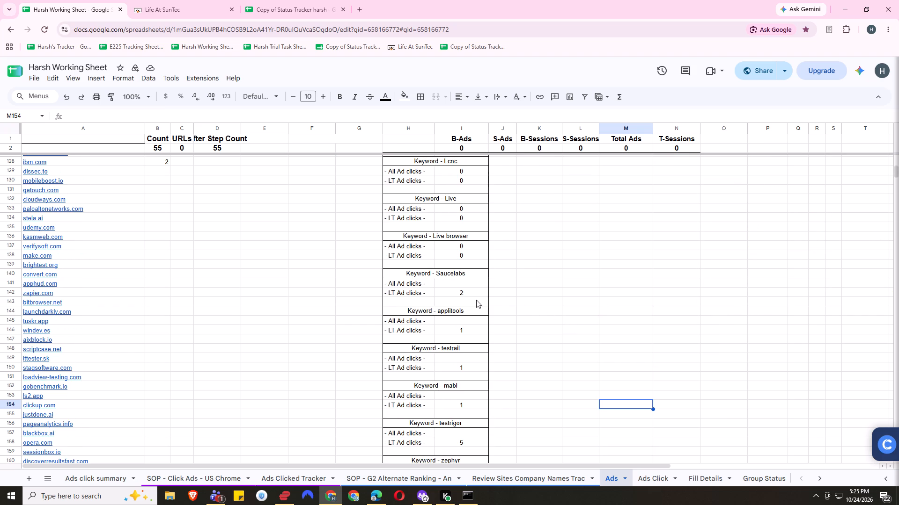
click(471, 332)
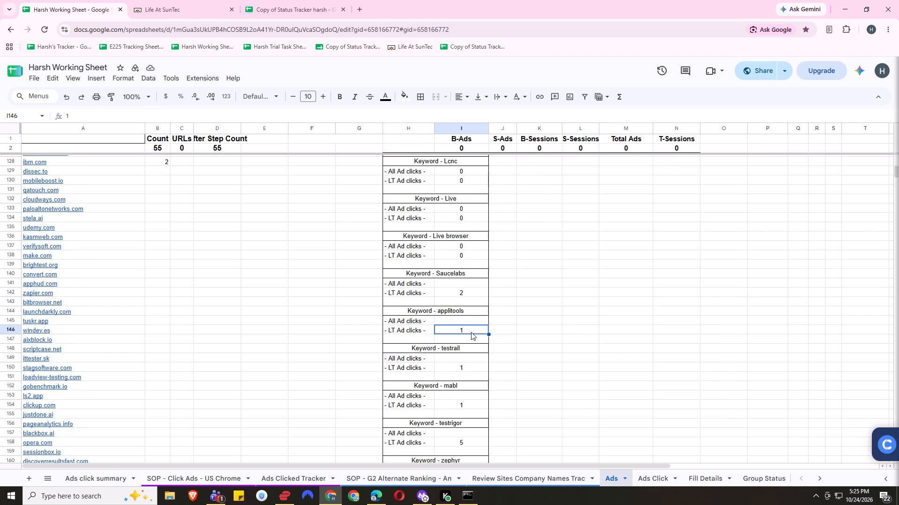
key(2)
click(544, 347)
Review the Total Testmu figure and the region and keyword ad click counts from Keyword - BStck through Keyword - zephyr.
scroll(545, 347, up, 5)
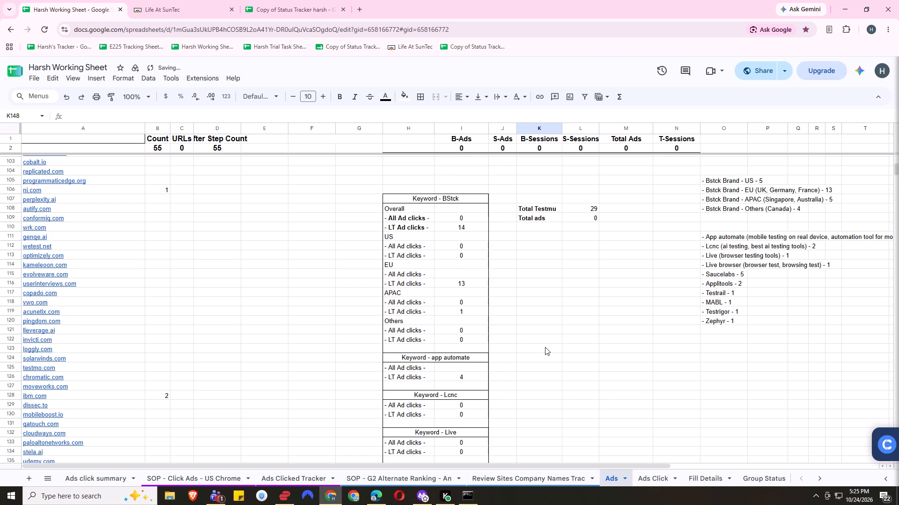
scroll(545, 347, down, 4)
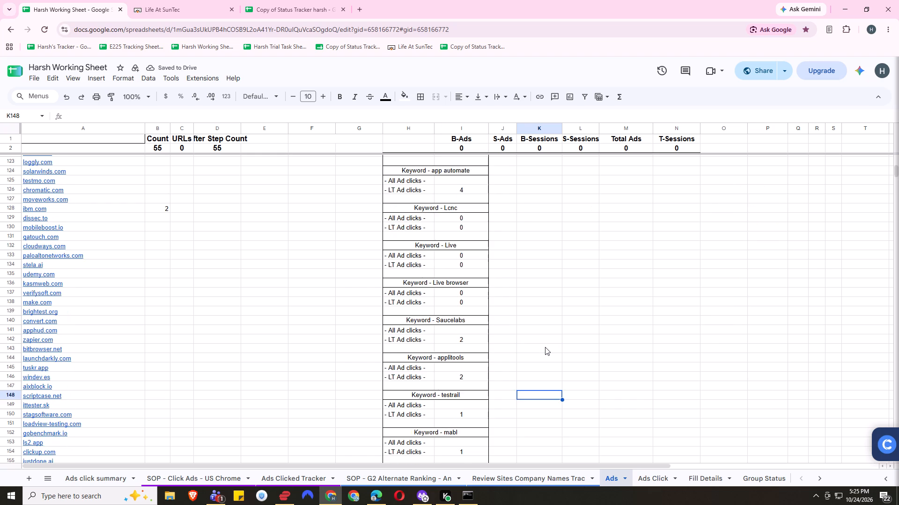
scroll(545, 347, up, 4)
scroll(545, 347, down, 3)
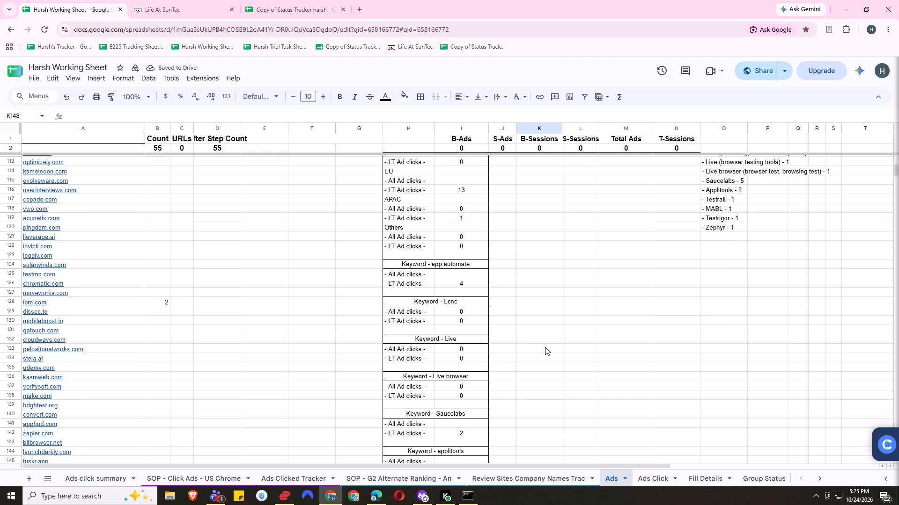
scroll(545, 346, down, 1)
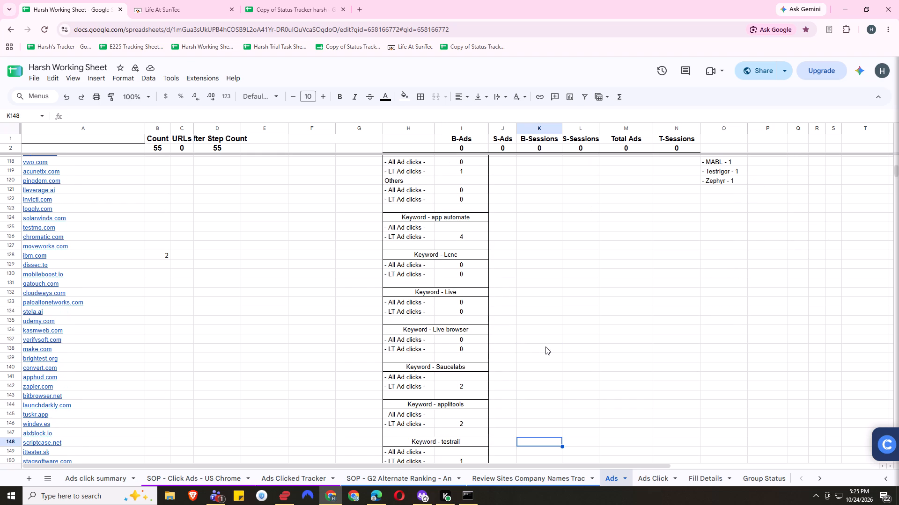
scroll(545, 346, up, 2)
scroll(506, 333, down, 1)
scroll(538, 333, up, 4)
scroll(538, 333, down, 3)
scroll(538, 333, up, 3)
click(561, 328)
scroll(579, 365, down, 3)
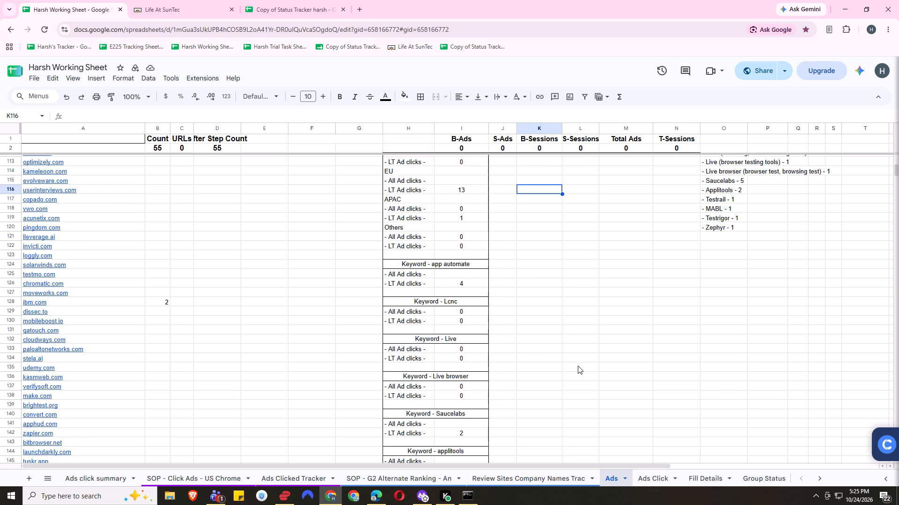
scroll(578, 366, down, 4)
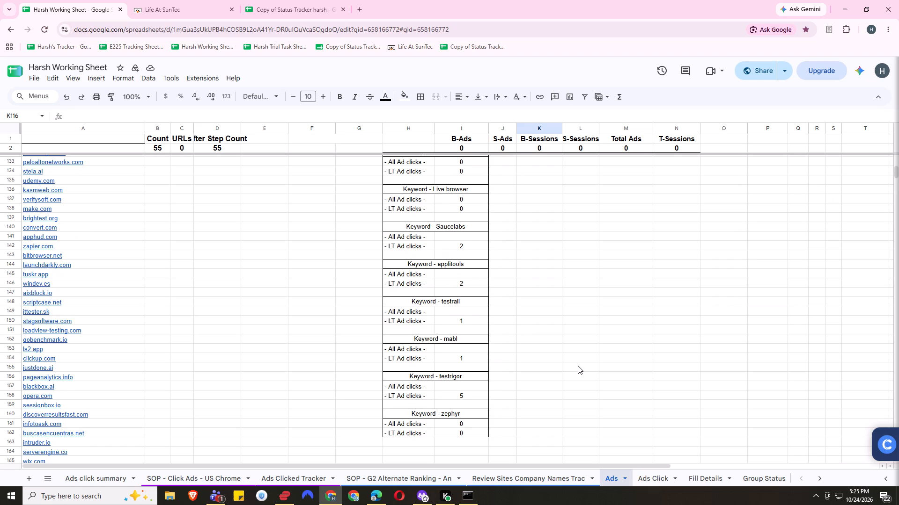
scroll(575, 361, up, 6)
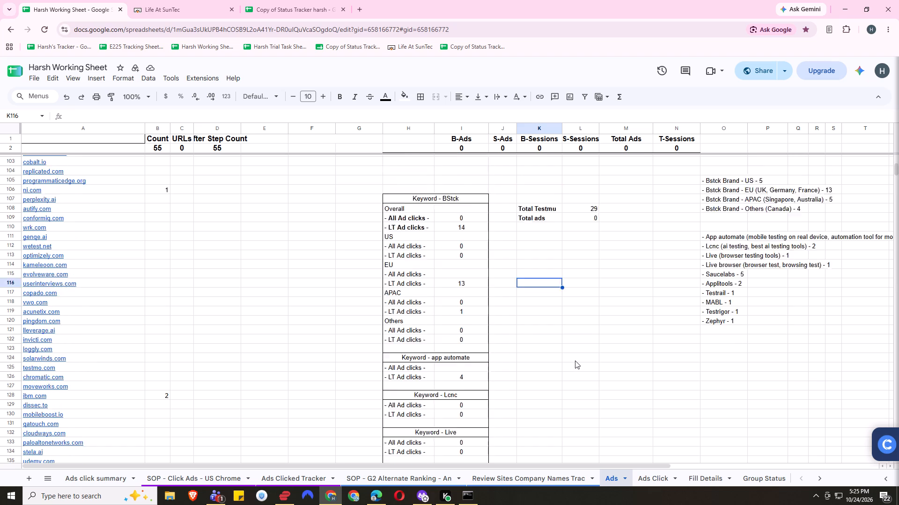
In the Keyword - BStck block, set All Ad clicks to 5 for APAC and 60 for EU.
scroll(575, 361, up, 1)
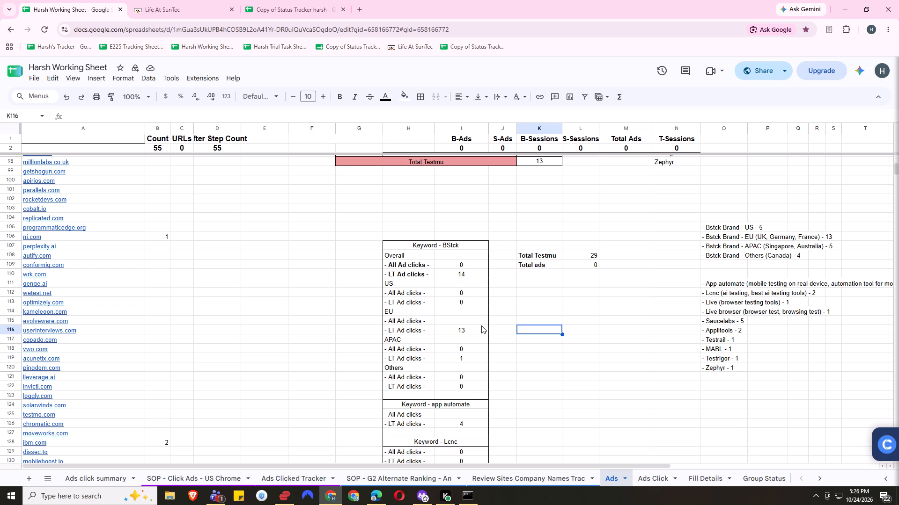
click(457, 346)
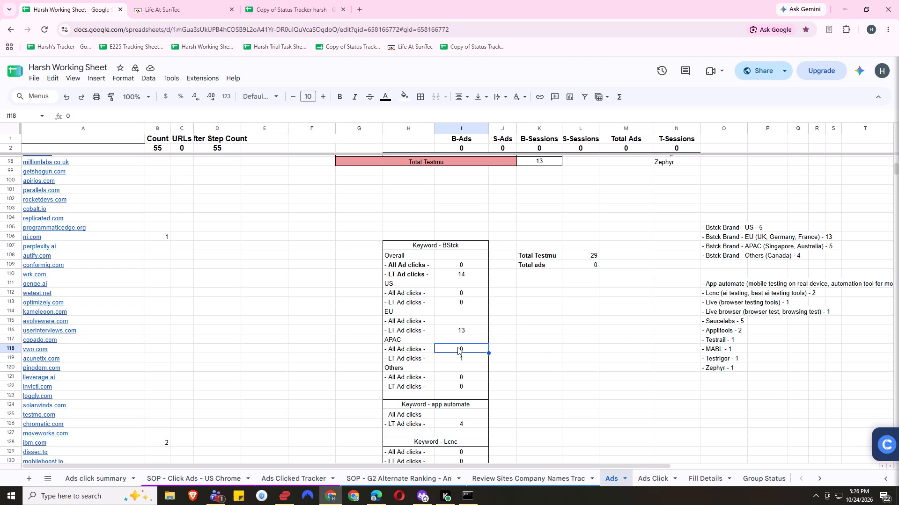
key(5)
click(533, 368)
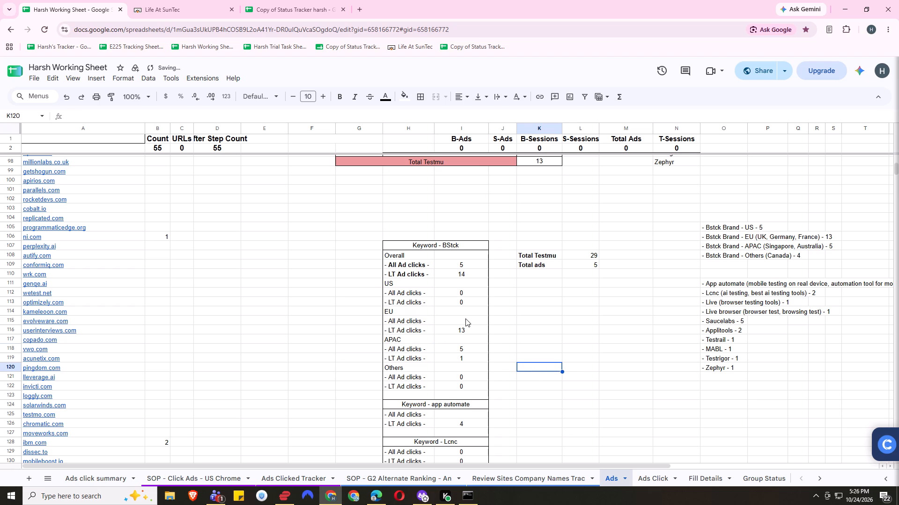
click(465, 318)
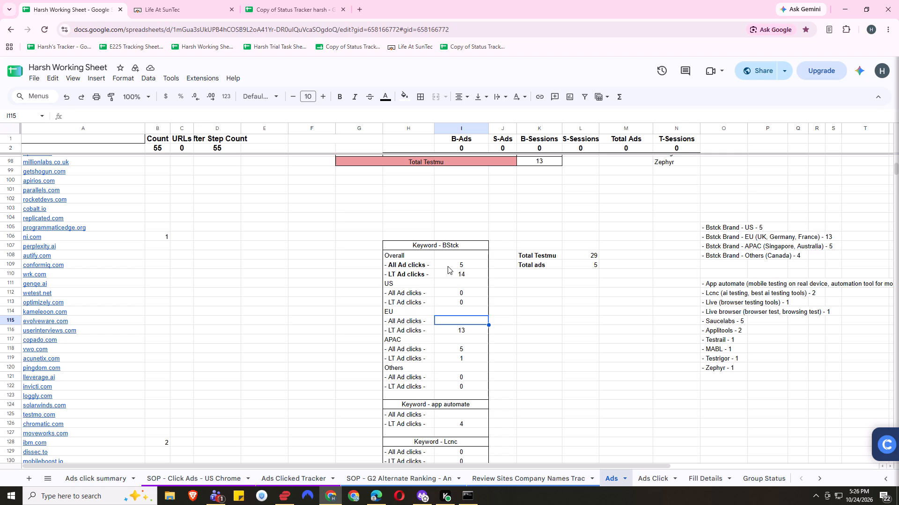
key(6)
key(0)
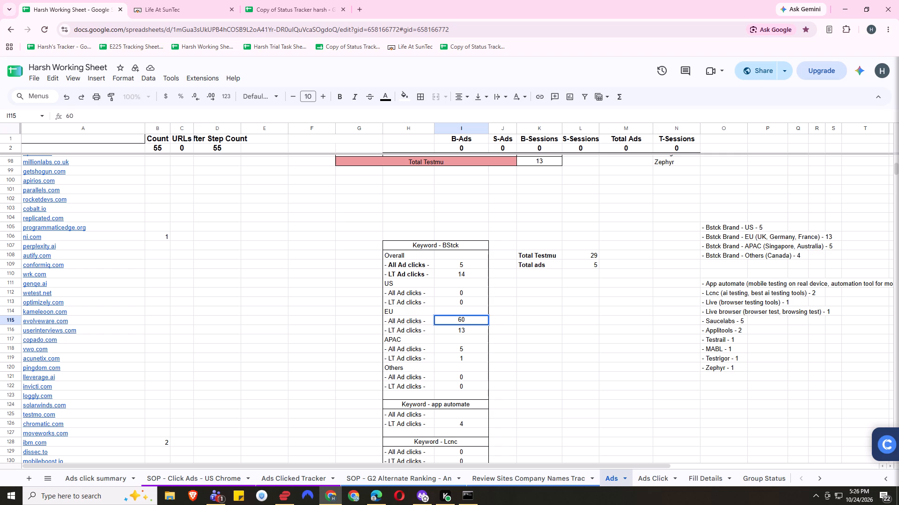
click(542, 326)
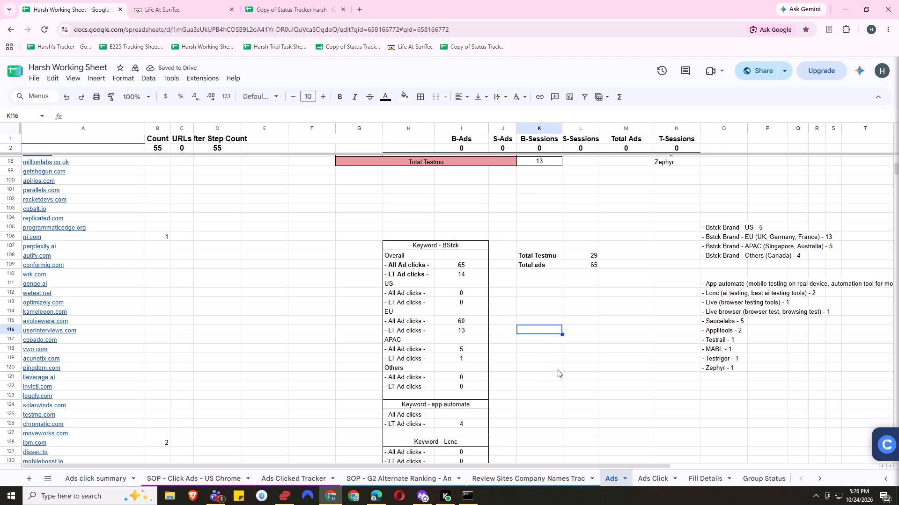
Set the All Ad clicks for Keyword - app automate to 20.
scroll(558, 369, down, 2)
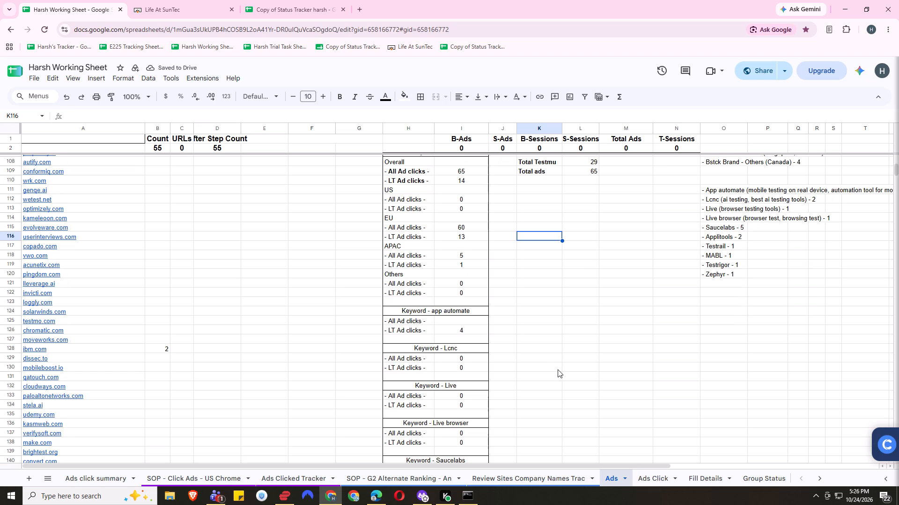
click(470, 322)
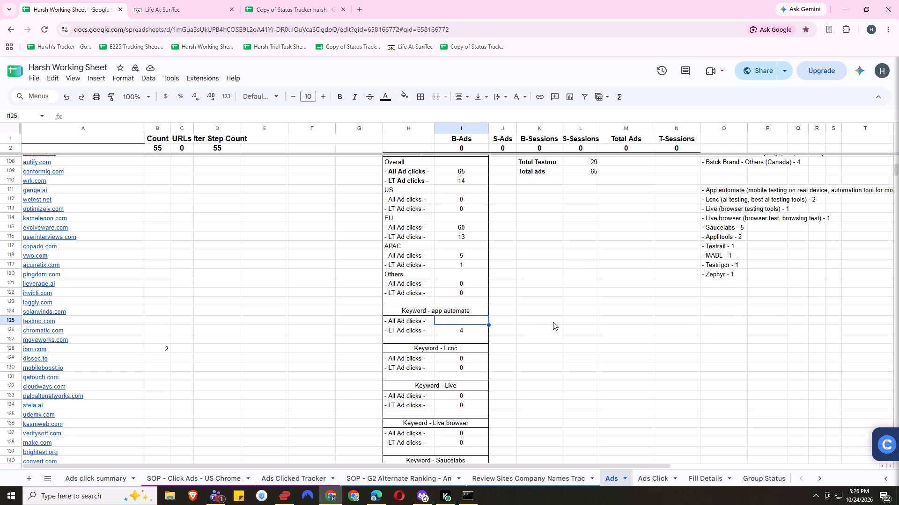
key(2)
key(0)
click(568, 321)
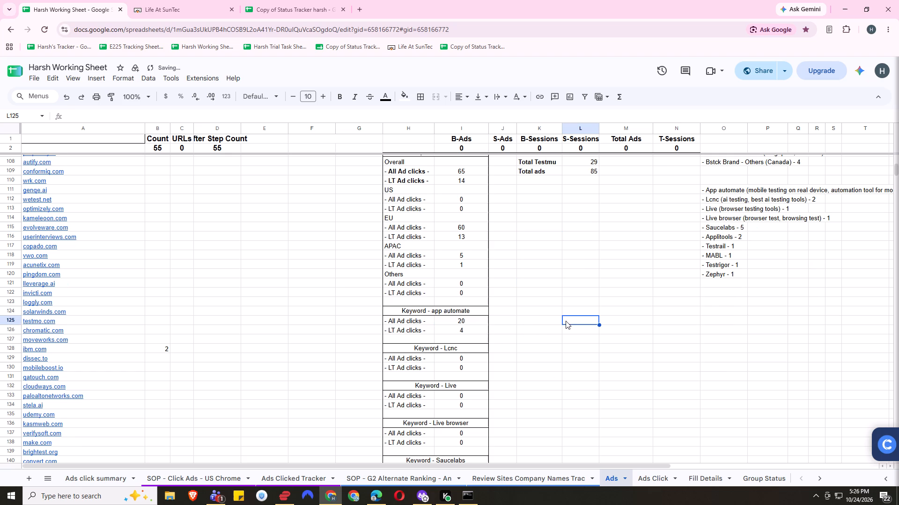
Set the All Ad clicks to 10 for Keyword - Saucelabs and 8 for Keyword - applitools.
scroll(534, 321, down, 1)
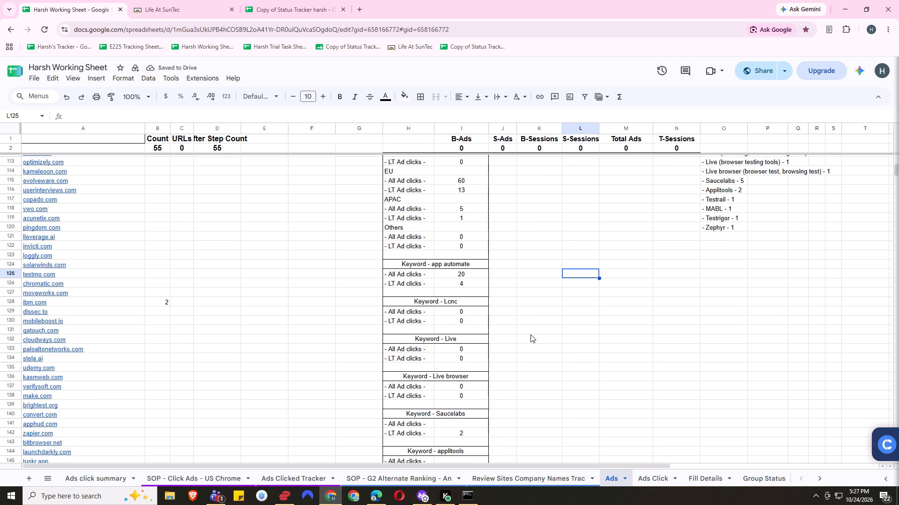
scroll(532, 359, down, 1)
click(474, 379)
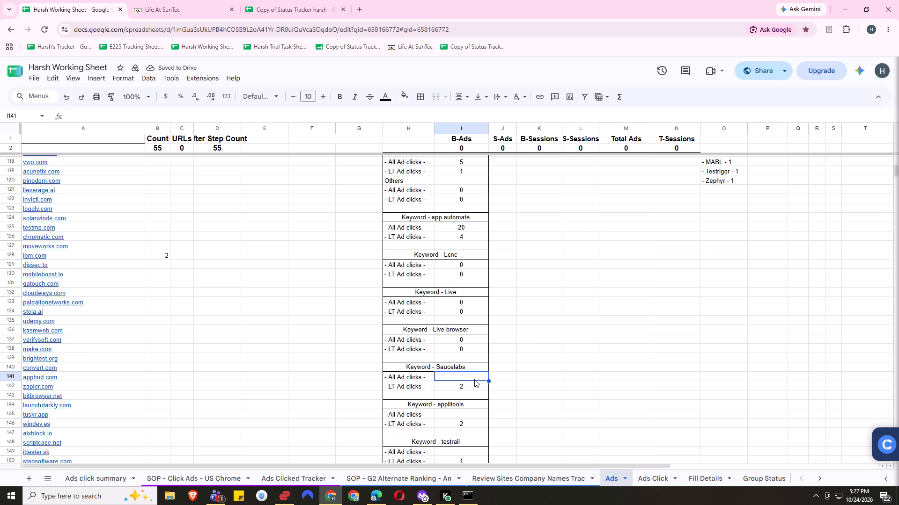
text(10)
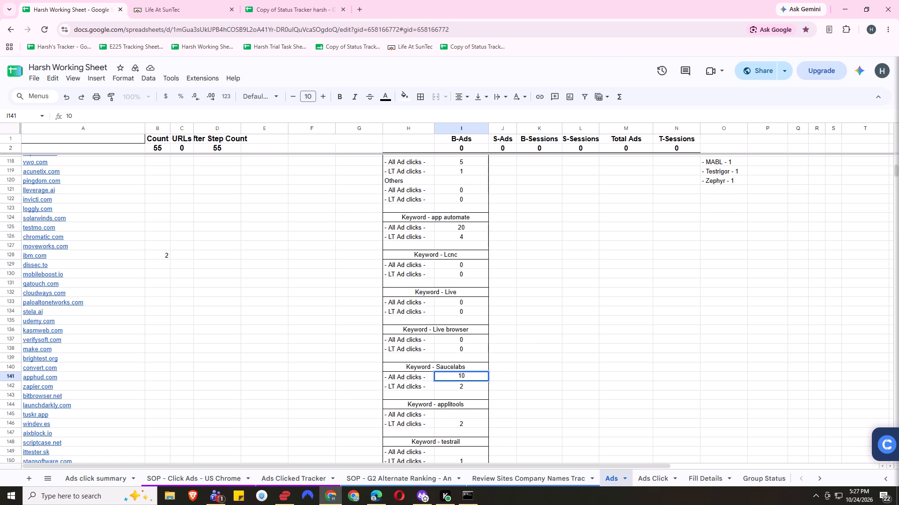
click(534, 381)
click(466, 415)
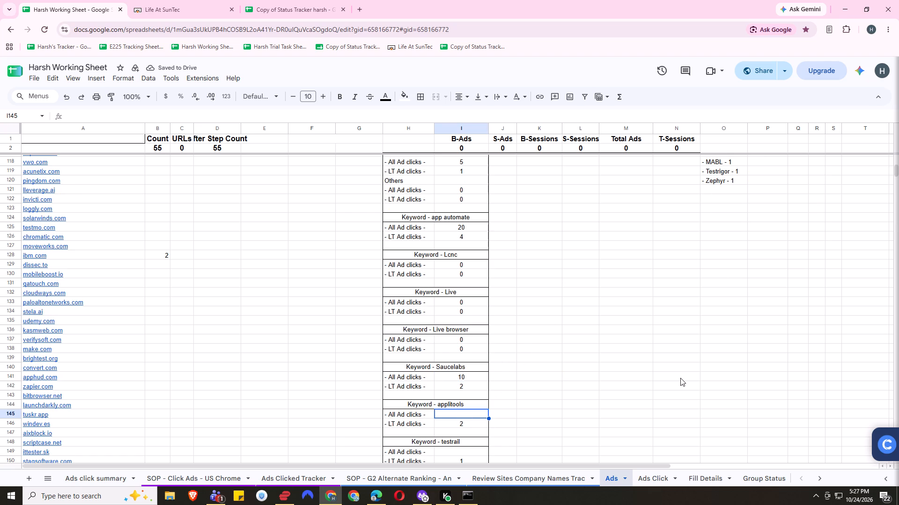
key(8)
click(667, 364)
Set the All Ad clicks to 4 for both Keyword - testrail and Keyword - mabl.
scroll(588, 364, down, 2)
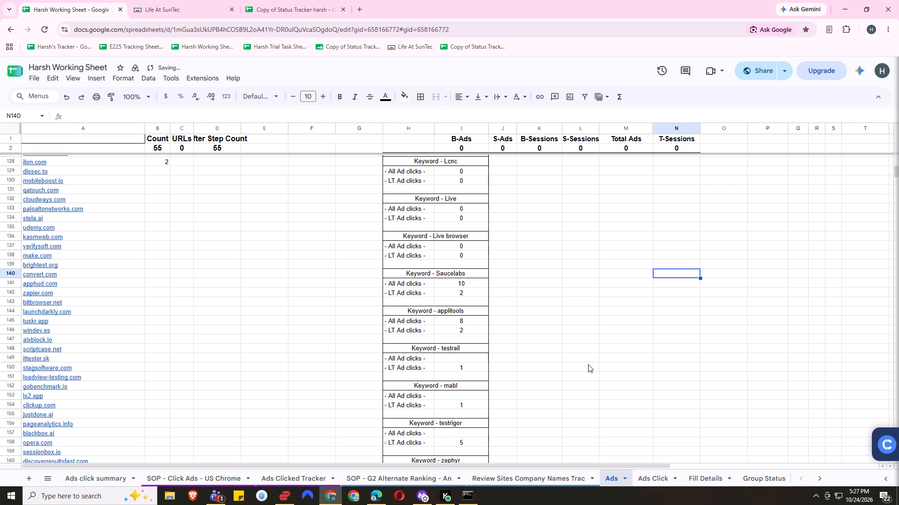
click(467, 358)
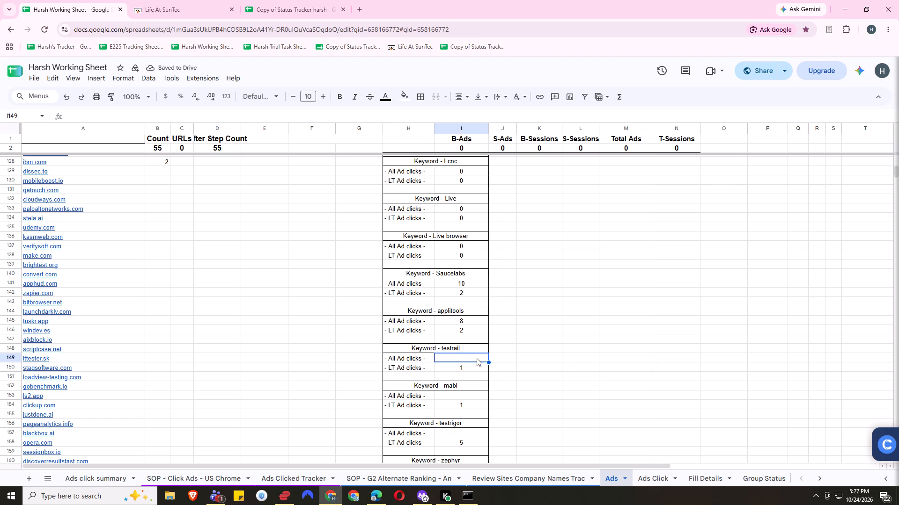
key(4)
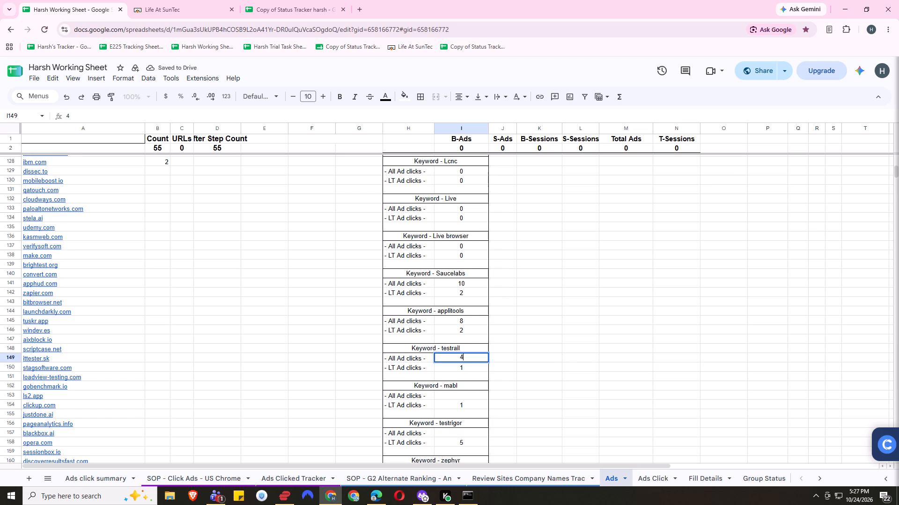
click(478, 394)
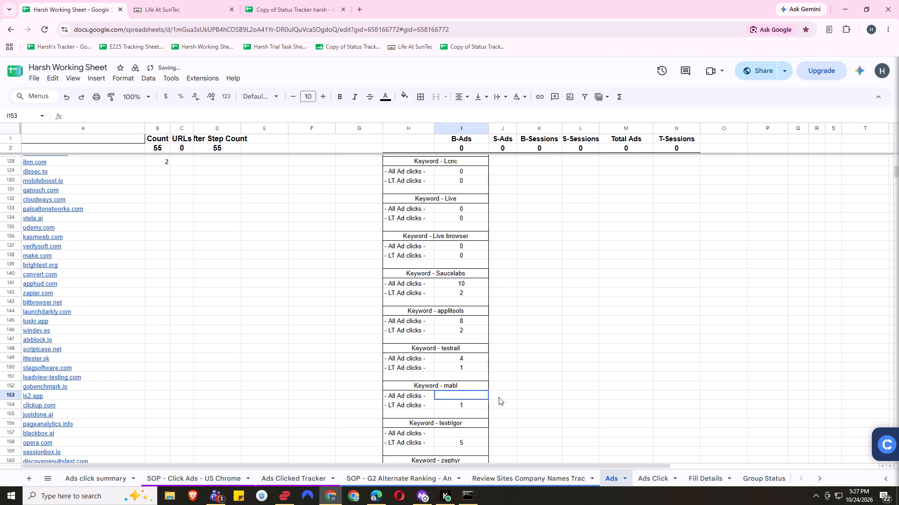
key(4)
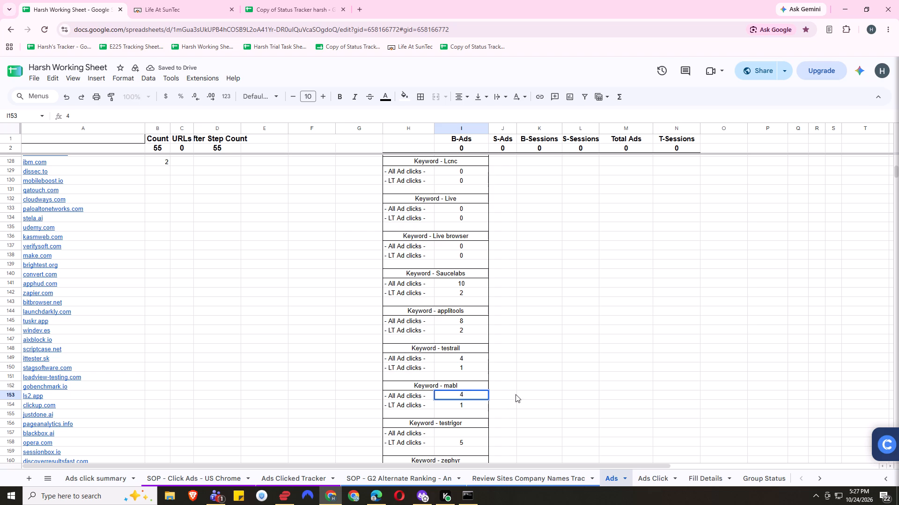
click(517, 394)
Set the All Ad clicks for Keyword - testrigor to 22.
scroll(522, 394, down, 2)
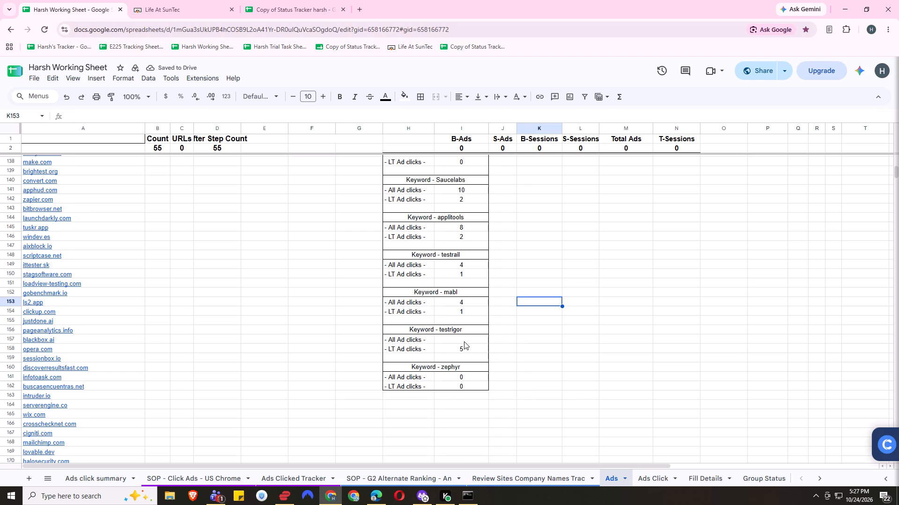
click(464, 341)
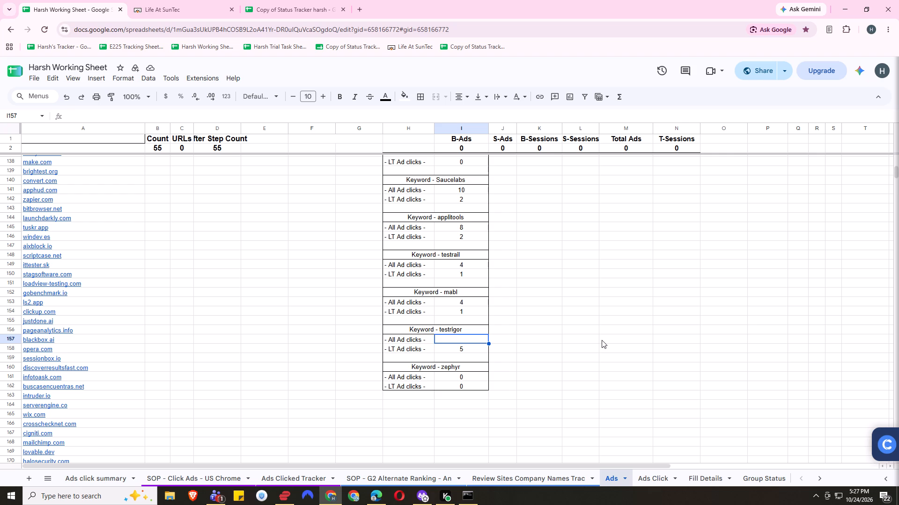
text(22)
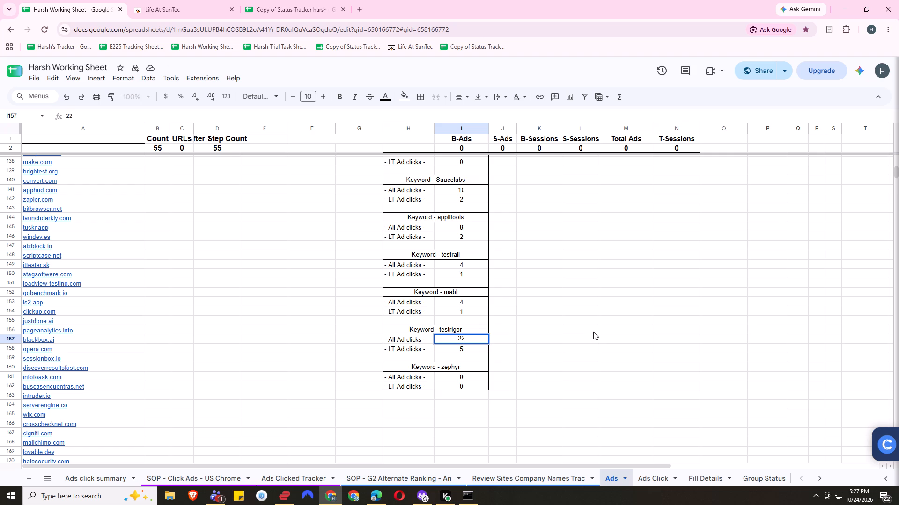
click(594, 331)
Check the Total Testmu and Total ads figures and review the ad click counts down to Keyword - zephyr.
scroll(586, 348, up, 11)
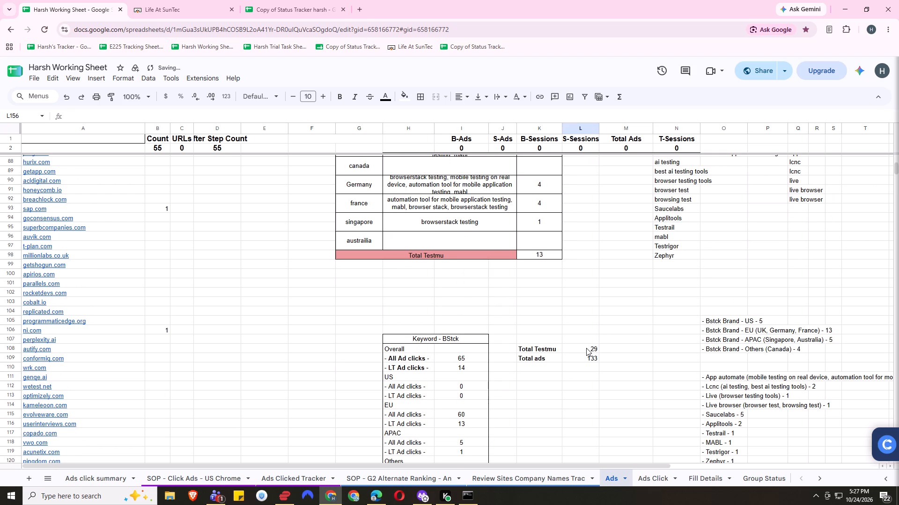
scroll(586, 348, down, 3)
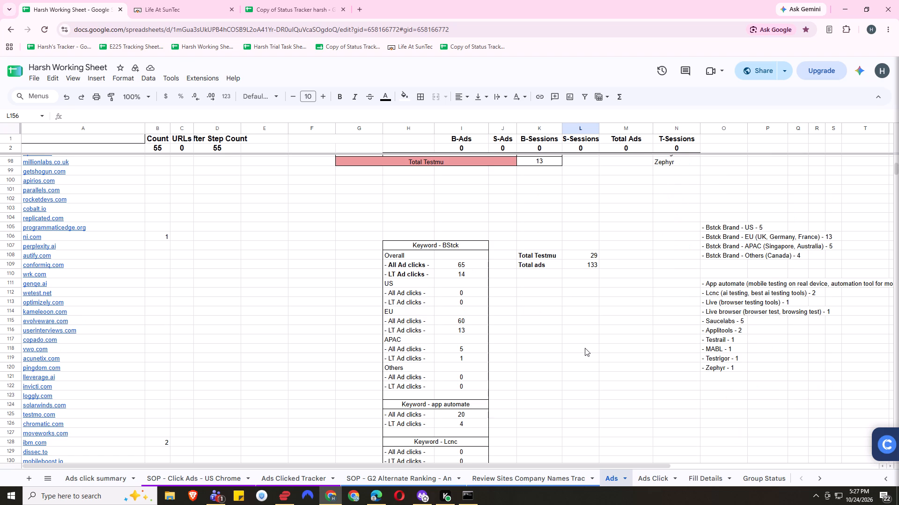
scroll(585, 348, down, 7)
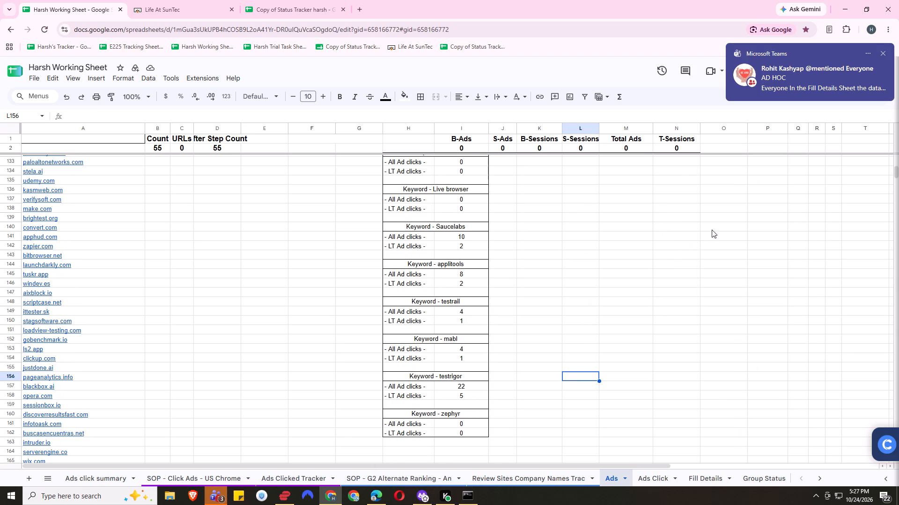
Switch to Microsoft Teams to view the new message in the AD HOC chat.
click(221, 497)
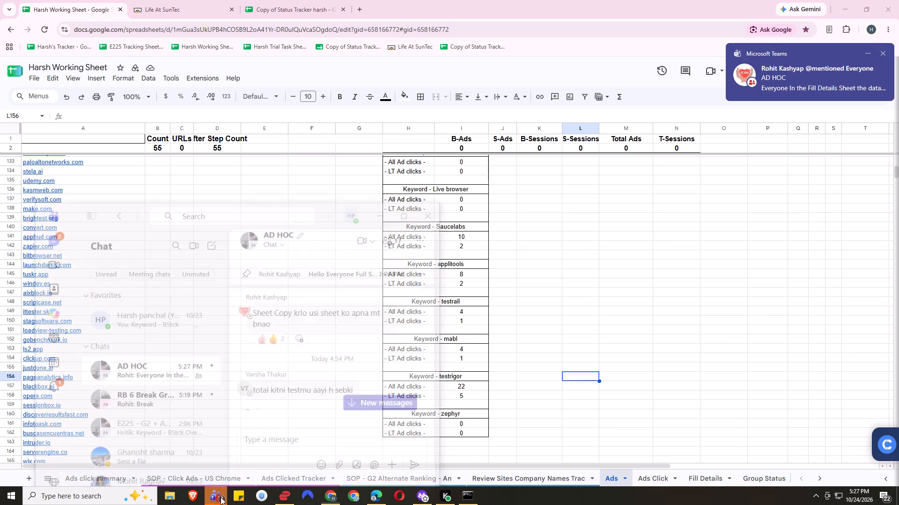
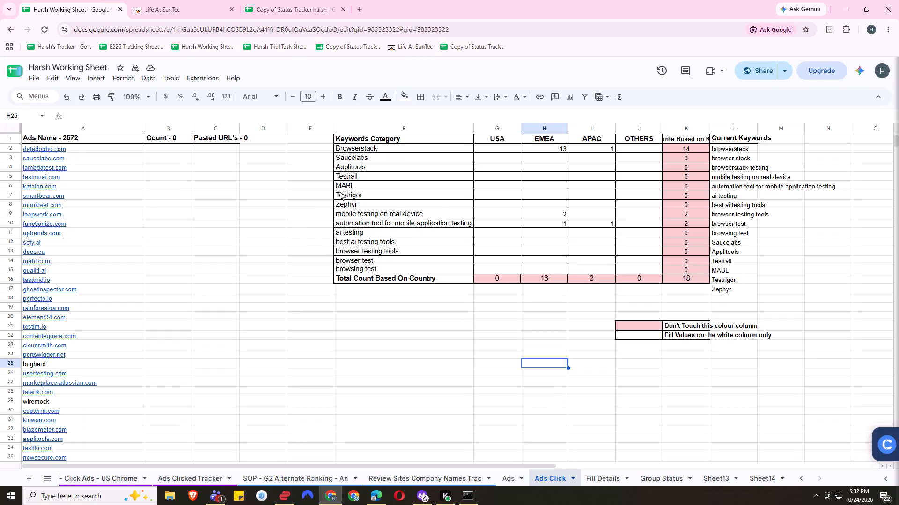
Enter 2 as the EMEA count for both Saucelabs and Applitools on the Ads Click sheet, checking against the Ads sheet's LT Ad clicks.
click(533, 159)
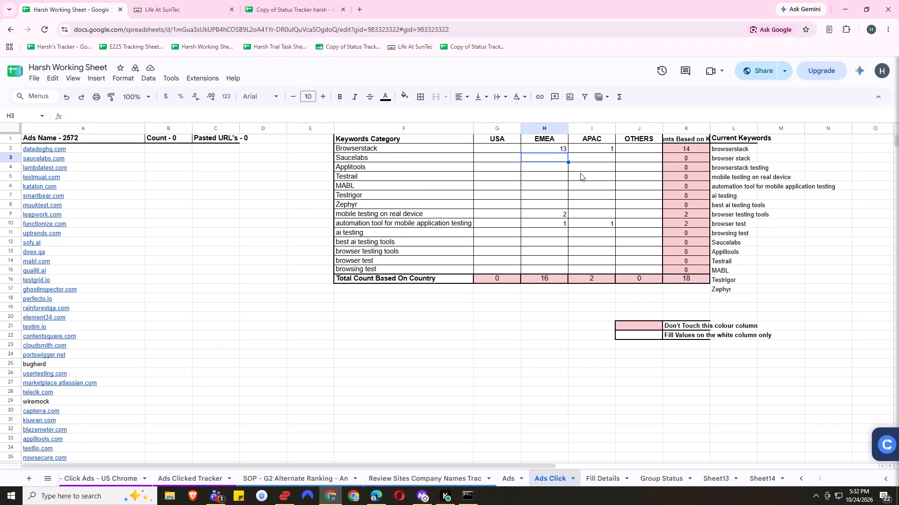
key(2)
click(561, 364)
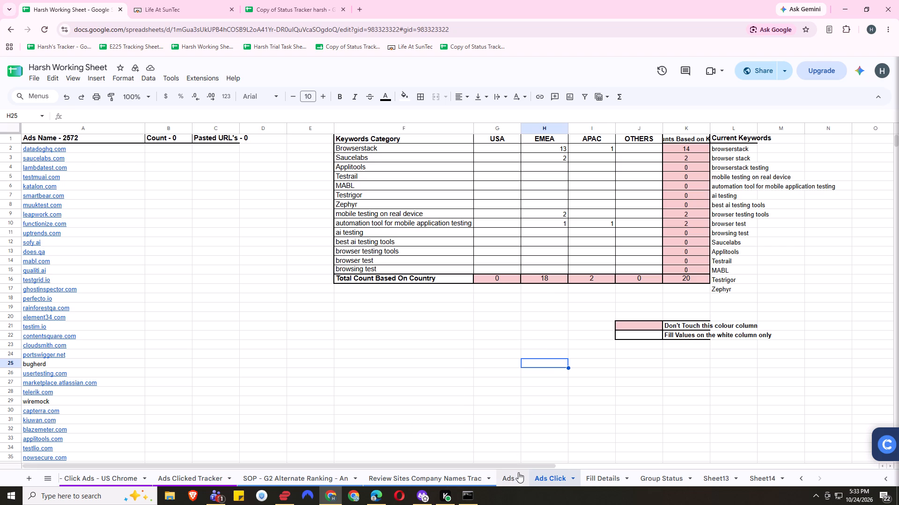
click(508, 478)
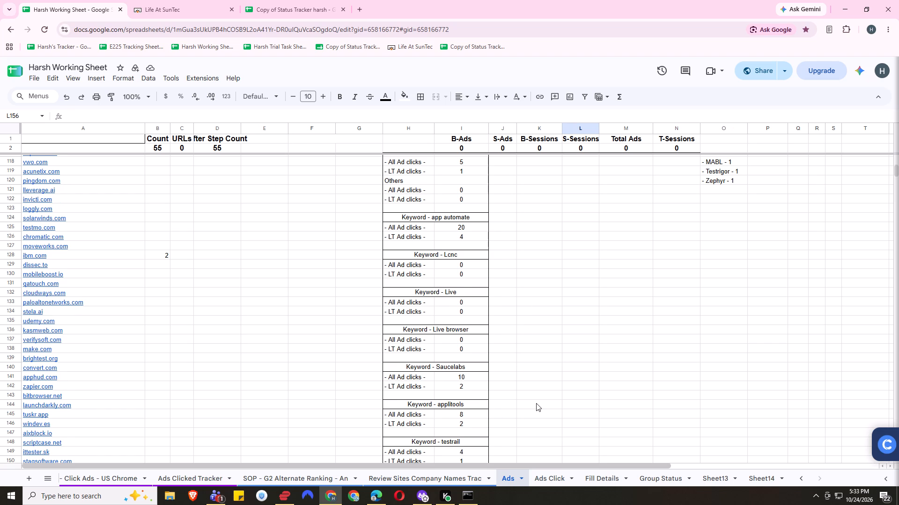
scroll(536, 403, down, 1)
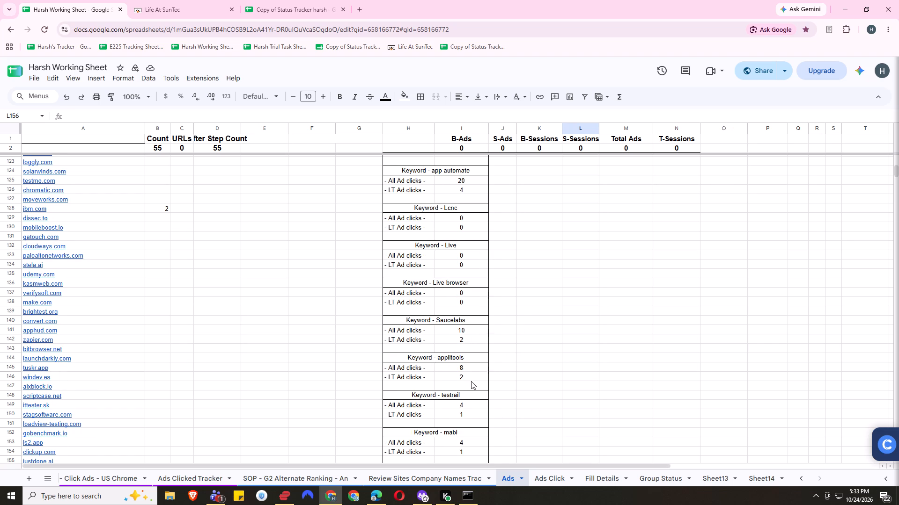
click(555, 476)
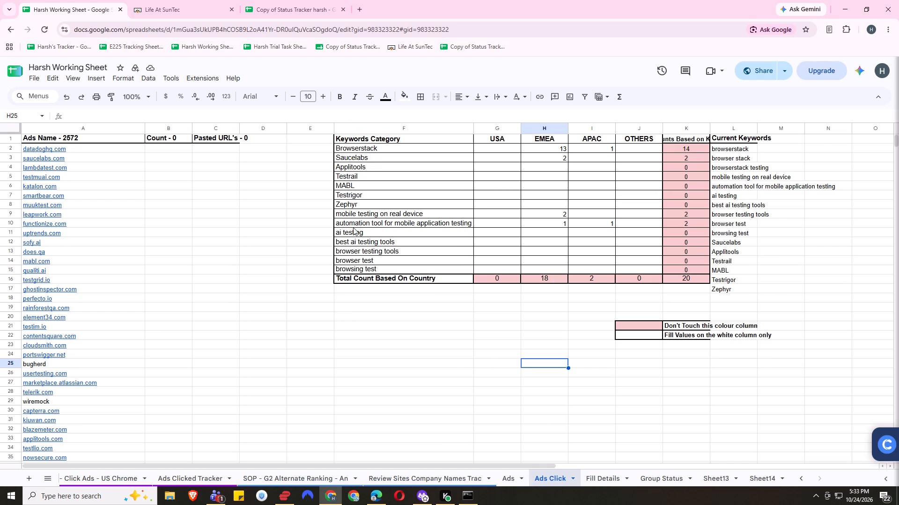
click(563, 169)
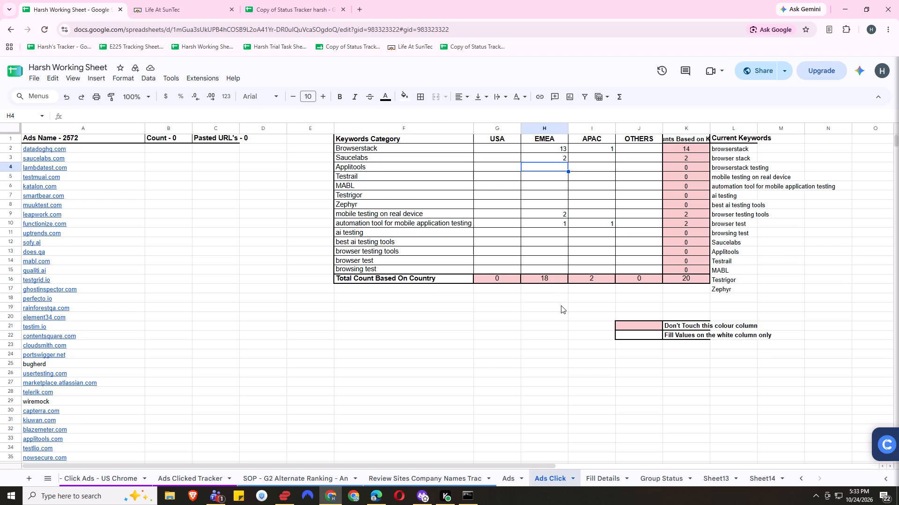
key(2)
click(582, 383)
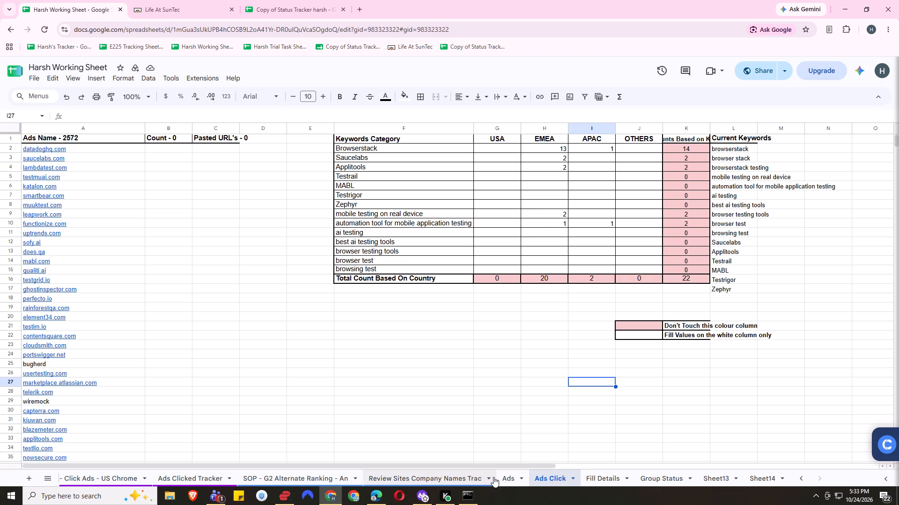
Enter 1 as the EMEA count for both Testrail and MABL on the Ads Click sheet, using the LT Ad clicks from the Ads sheet.
click(505, 480)
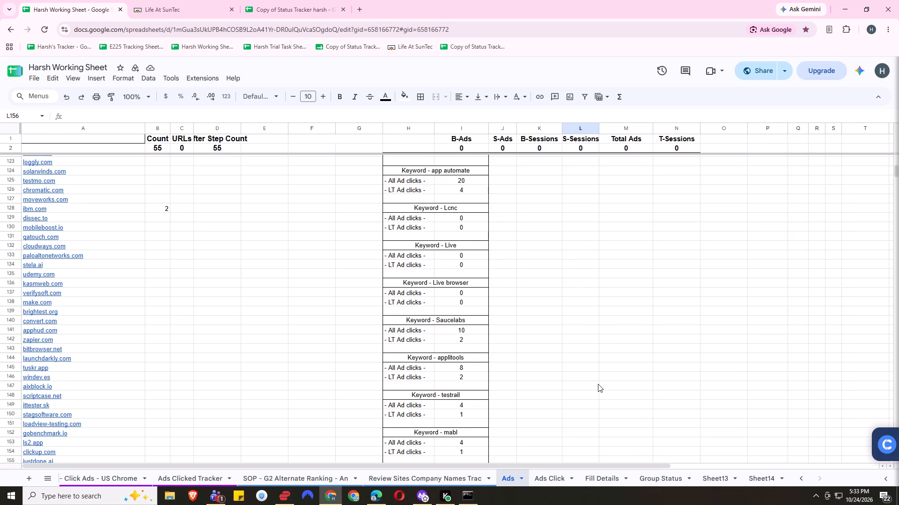
scroll(598, 384, down, 2)
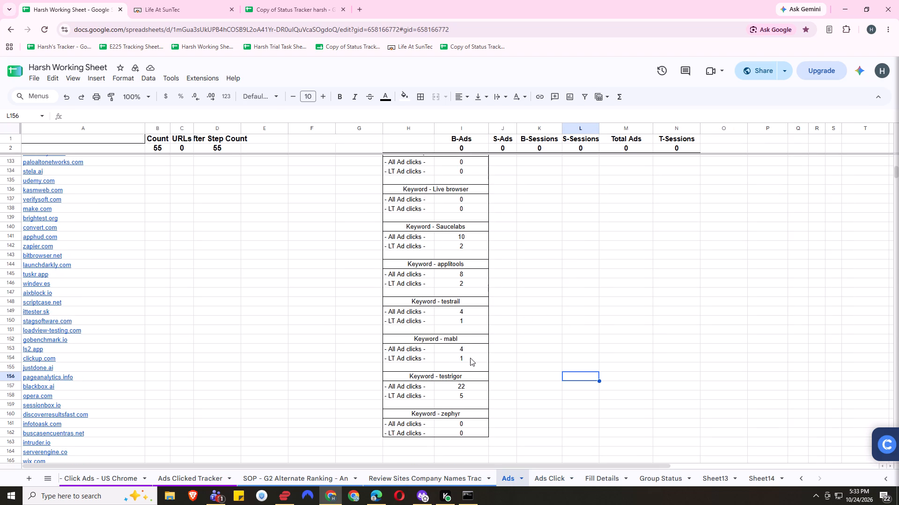
click(549, 474)
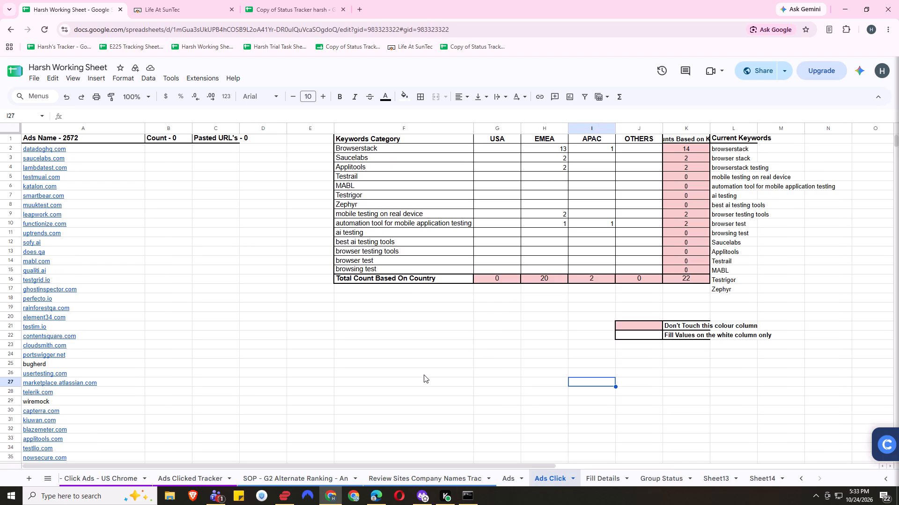
click(544, 178)
key(1)
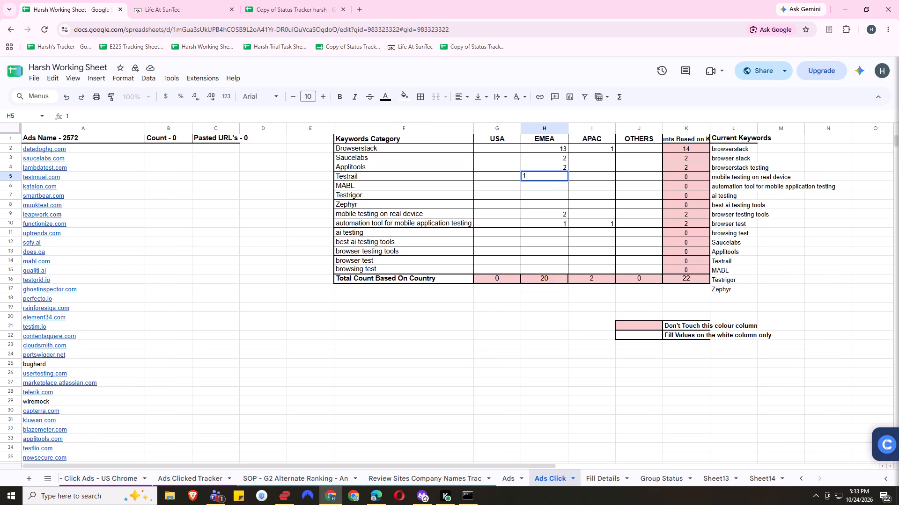
key(Down)
key(1)
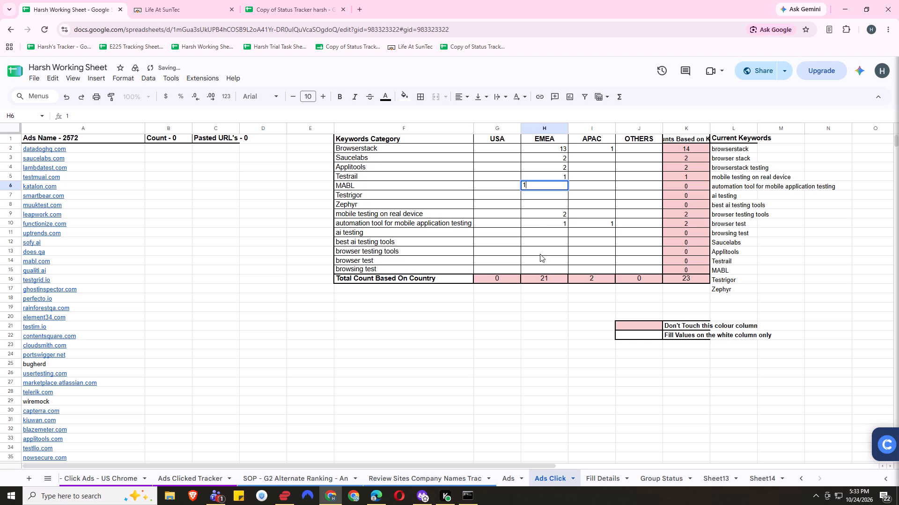
click(535, 364)
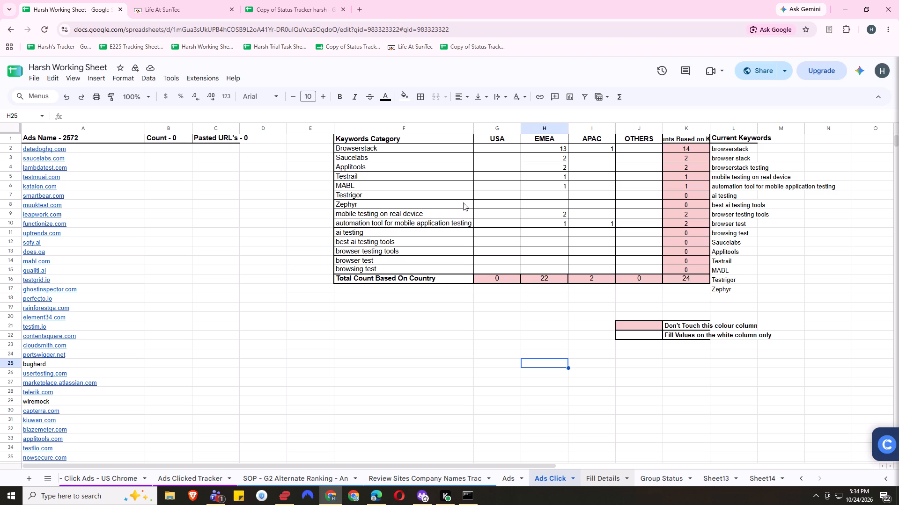
Set the Testrigor counts on the Ads Click sheet to 3 for EMEA and 2 for APAC.
click(558, 196)
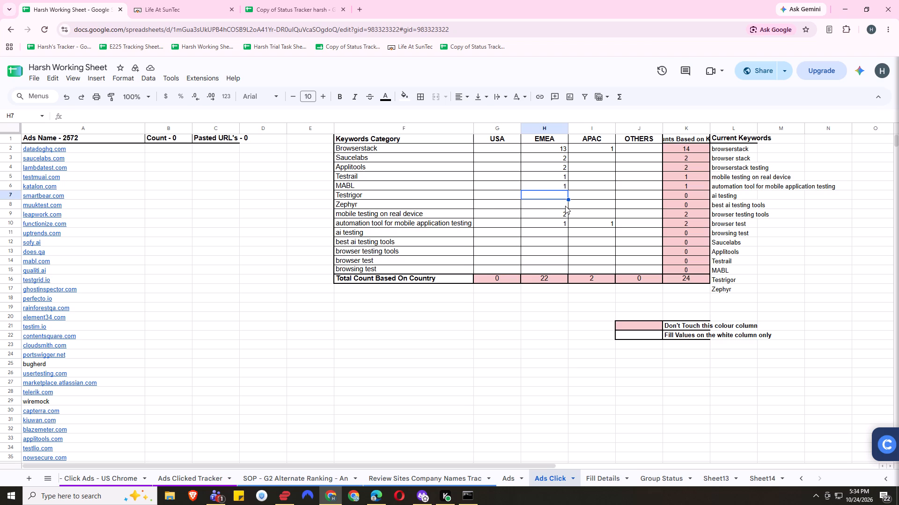
key(3)
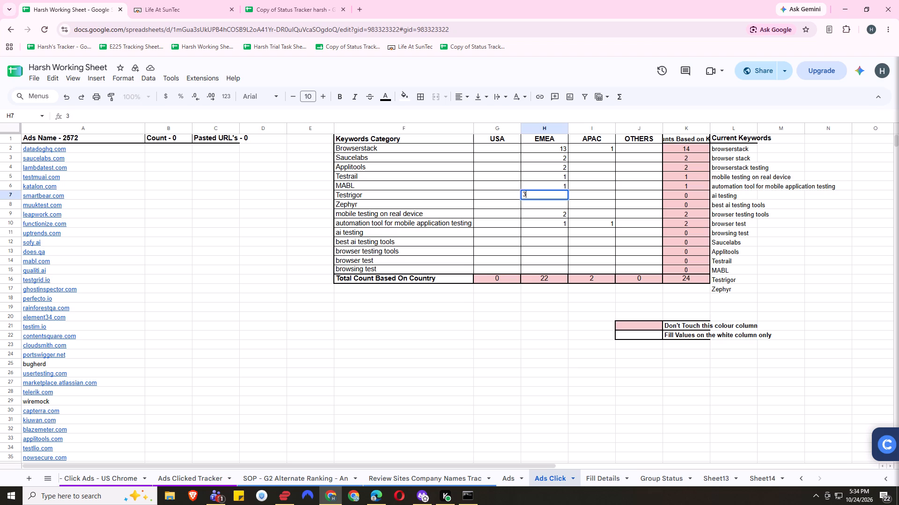
key(Right)
key(2)
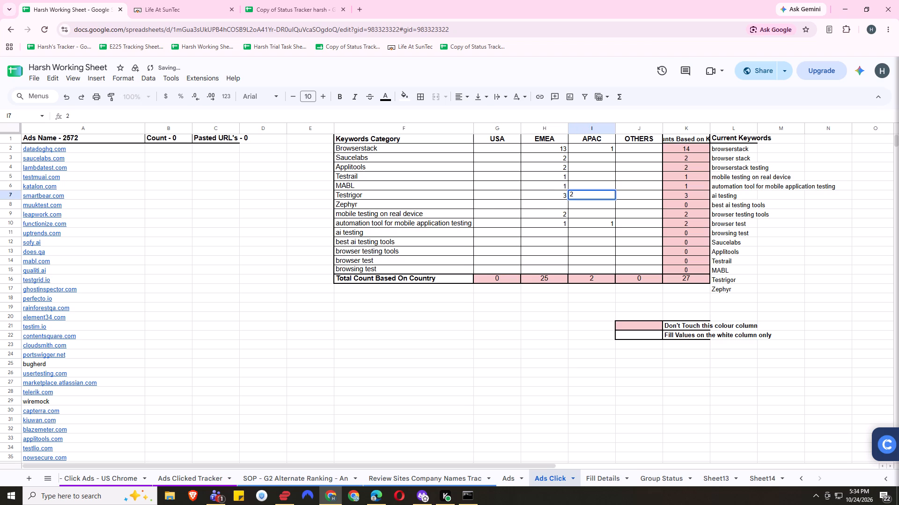
click(463, 366)
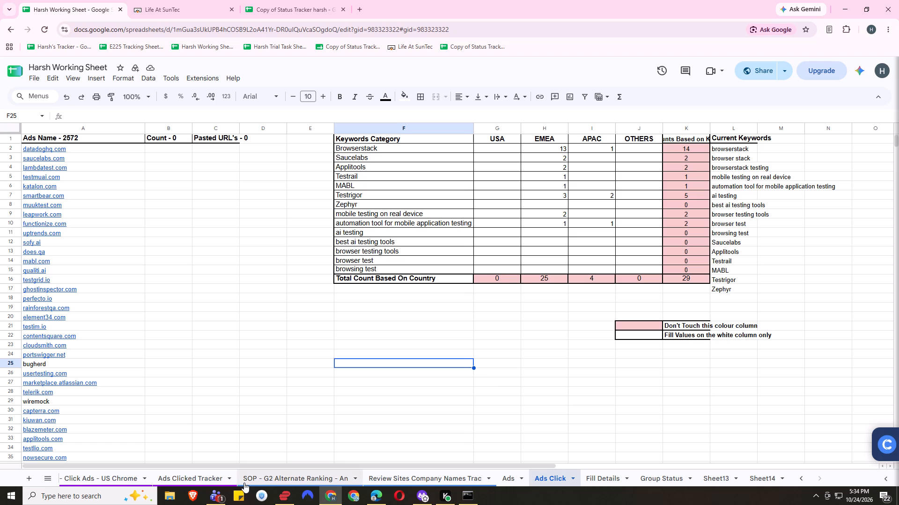
Check the Fill Details sheet's Automatic and Manual columns against the Ads Click counts.
click(604, 480)
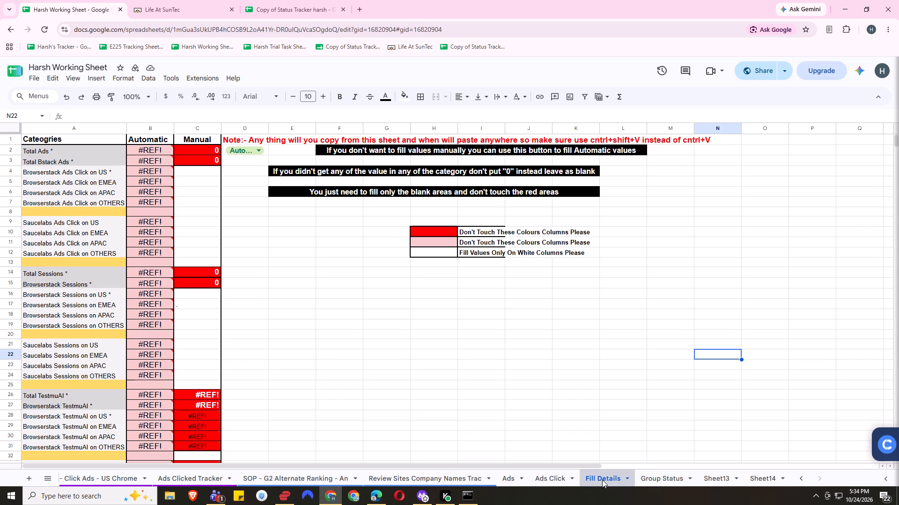
click(550, 481)
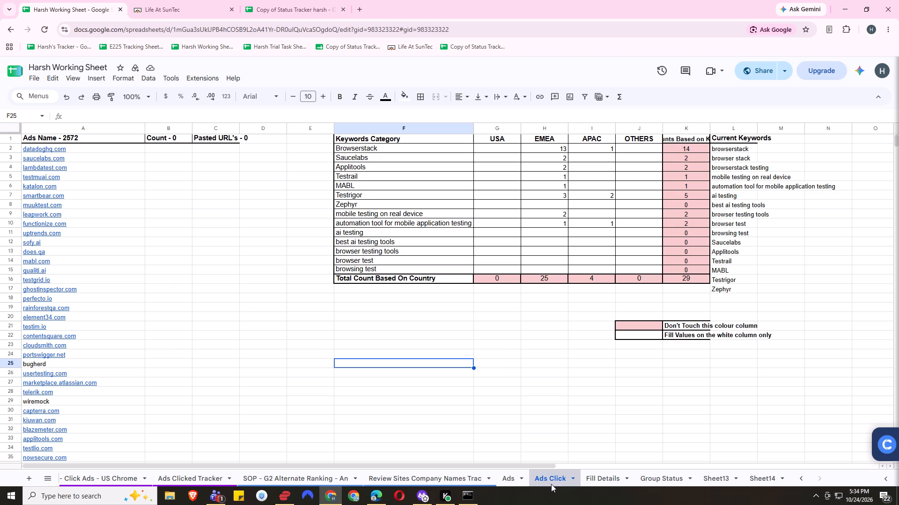
click(597, 478)
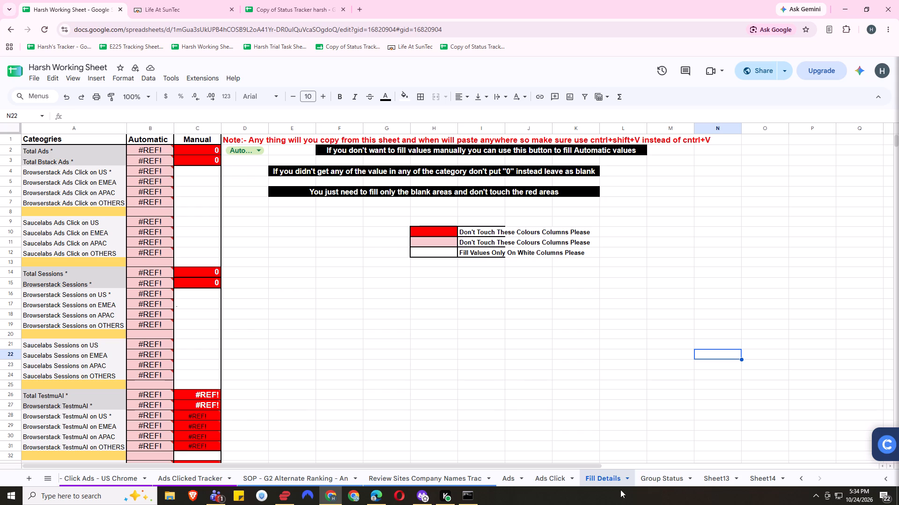
Switch to the Master Copy Sheet in Microsoft Edge and review the Automatic and Manual columns of its Fill Details sheet.
click(380, 496)
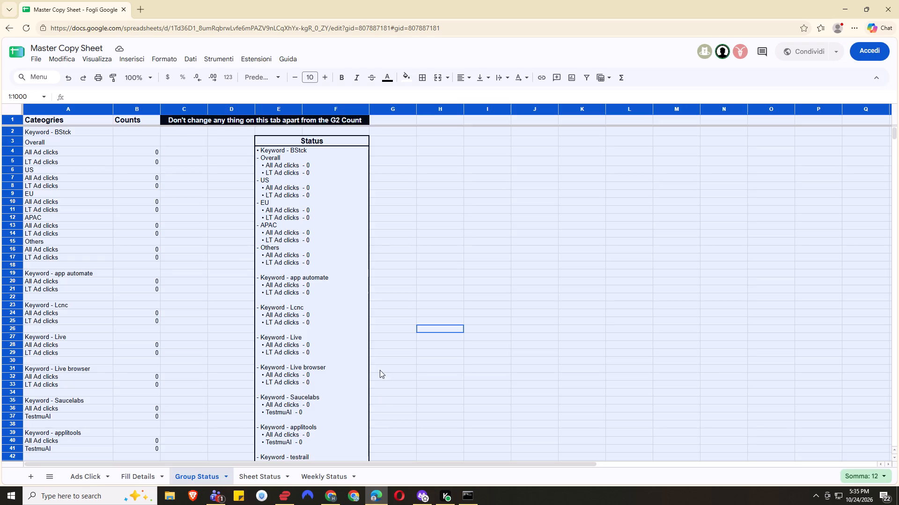
click(155, 477)
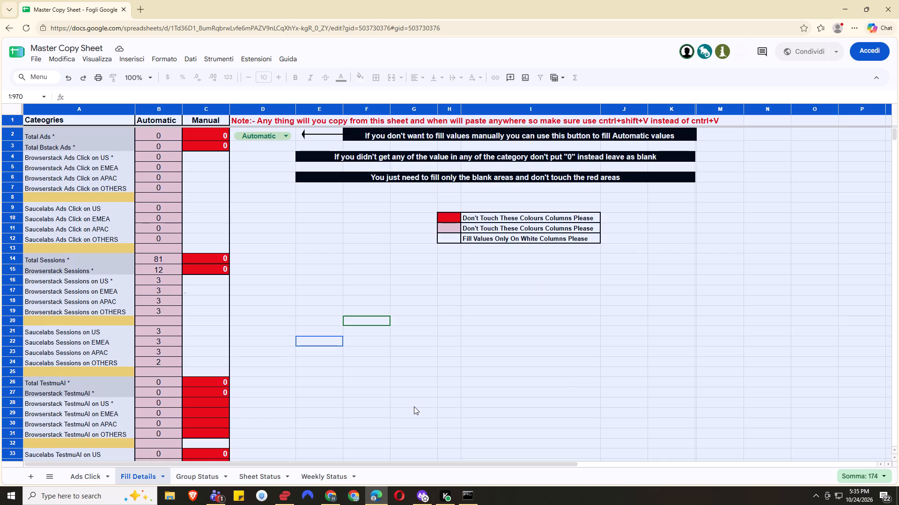
scroll(423, 408, down, 14)
scroll(435, 419, up, 1)
scroll(435, 419, down, 13)
scroll(442, 427, up, 15)
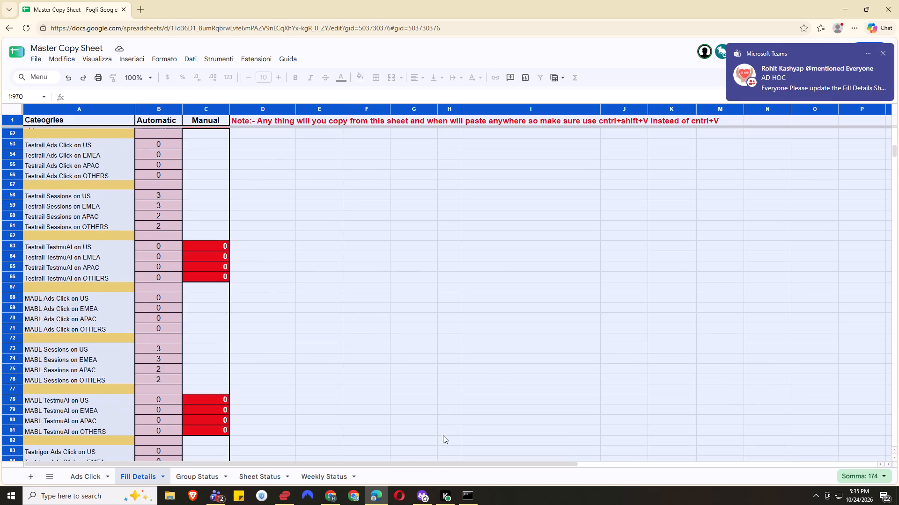
scroll(443, 435, up, 13)
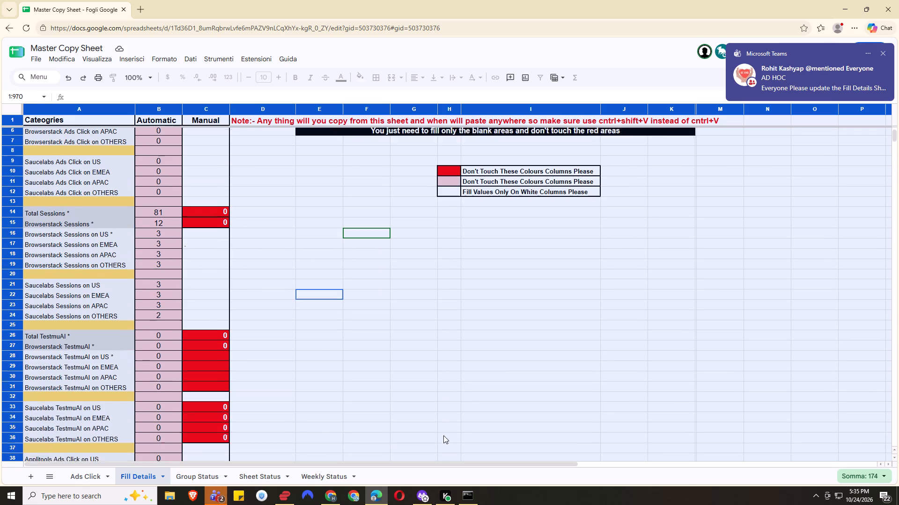
scroll(443, 435, up, 9)
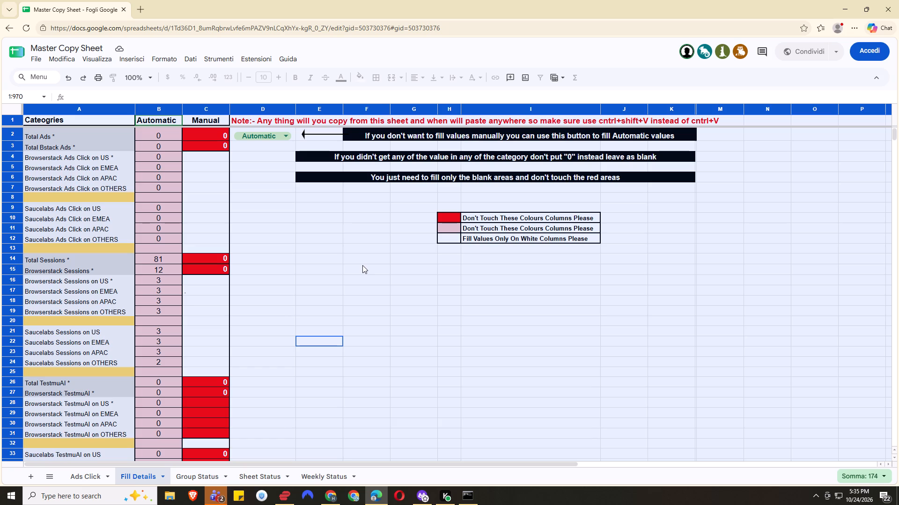
Return to the Harsh Working Sheet in Google Chrome and recheck its Ads Click and Fill Details sheets.
click(845, 12)
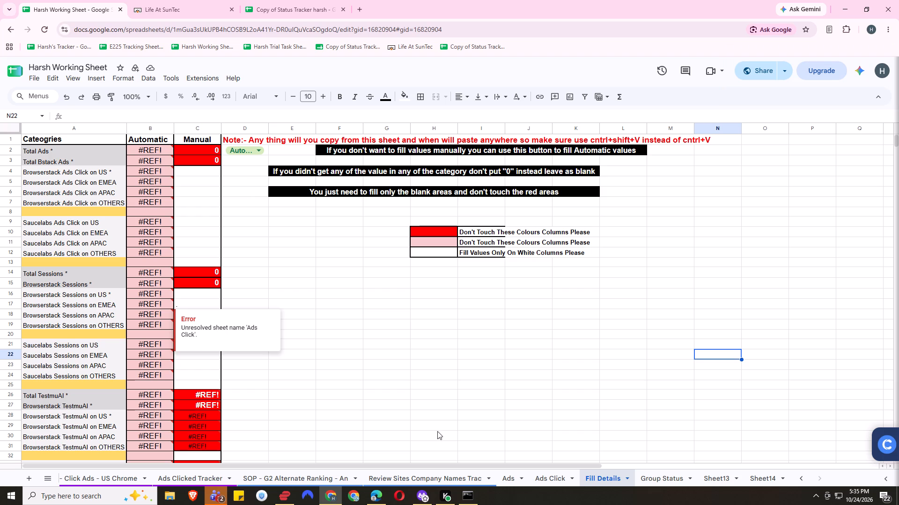
click(541, 480)
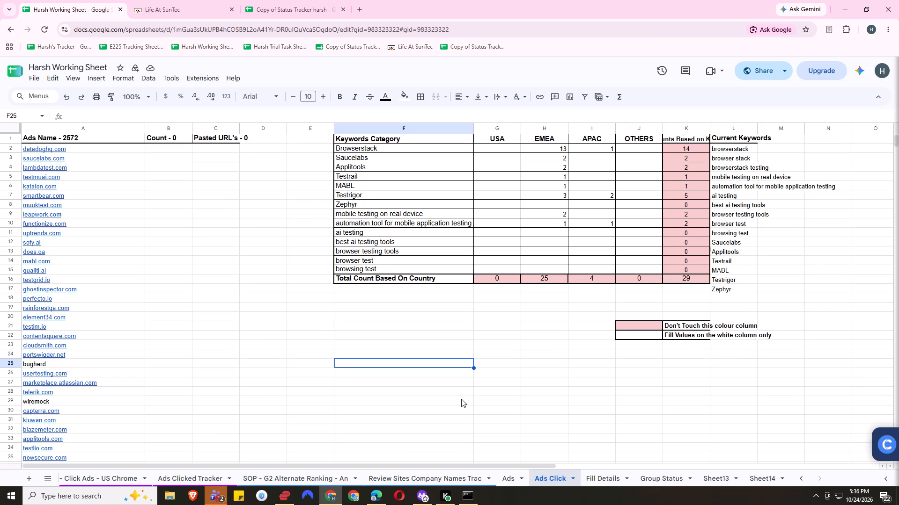
click(589, 478)
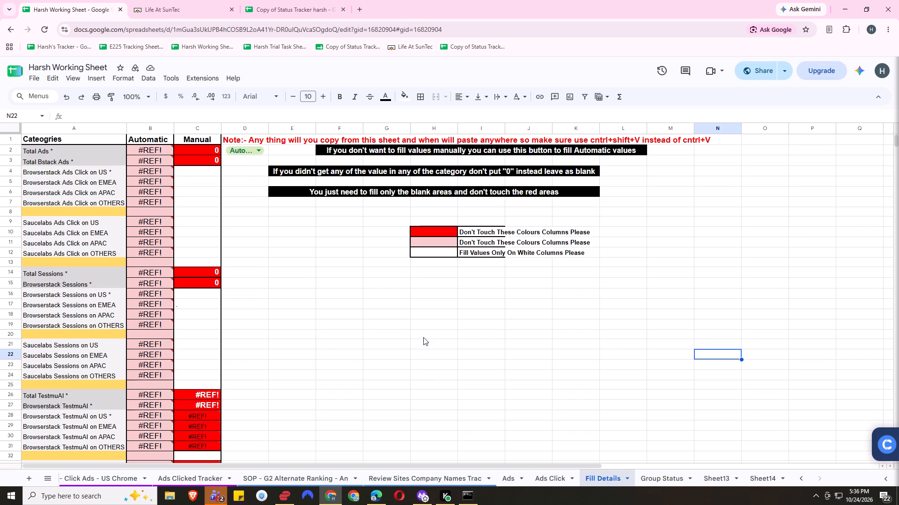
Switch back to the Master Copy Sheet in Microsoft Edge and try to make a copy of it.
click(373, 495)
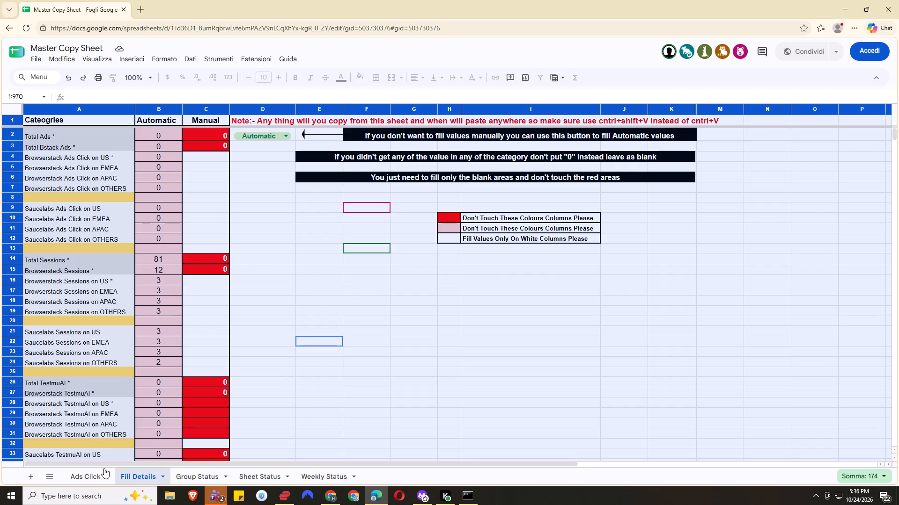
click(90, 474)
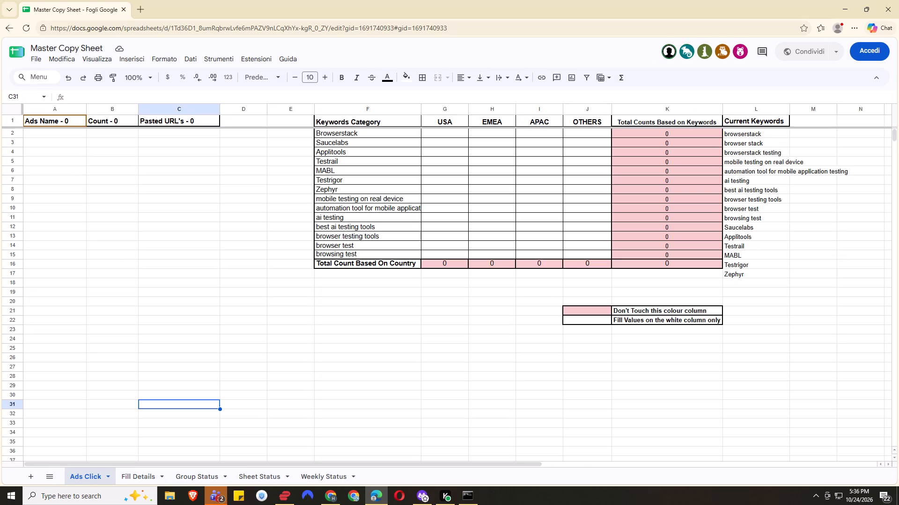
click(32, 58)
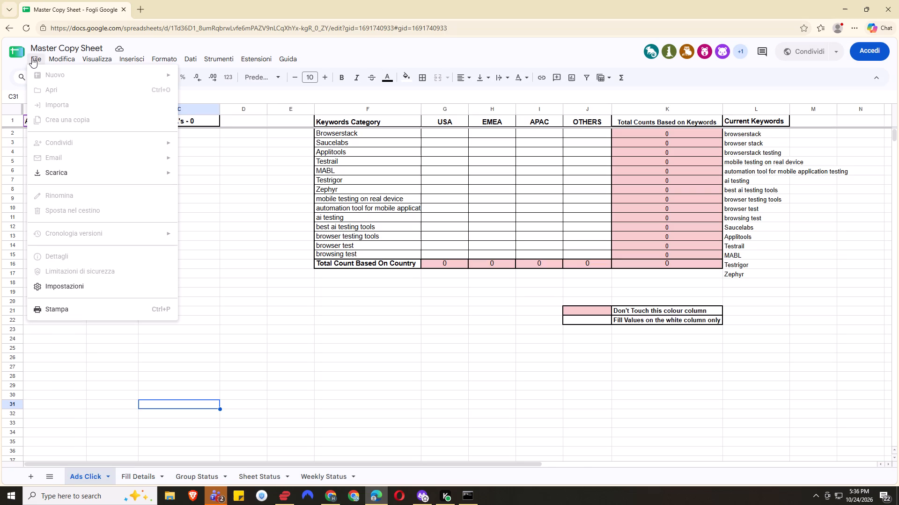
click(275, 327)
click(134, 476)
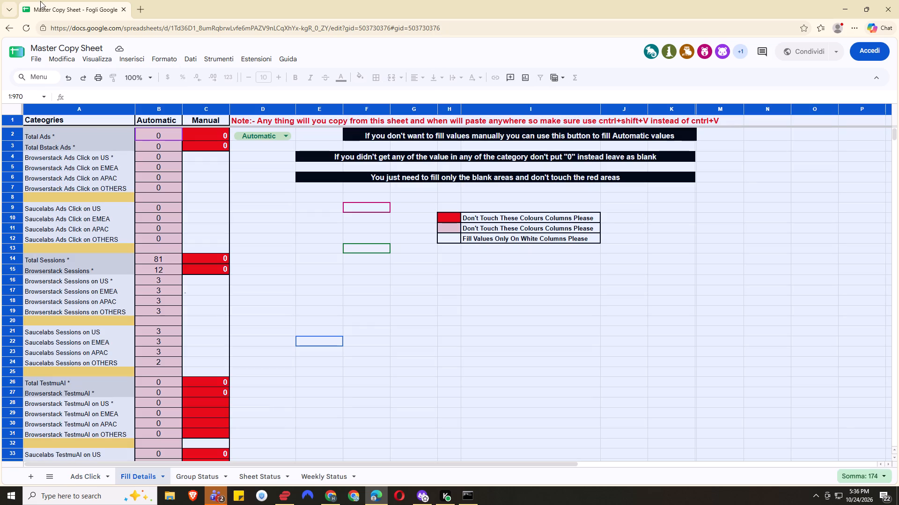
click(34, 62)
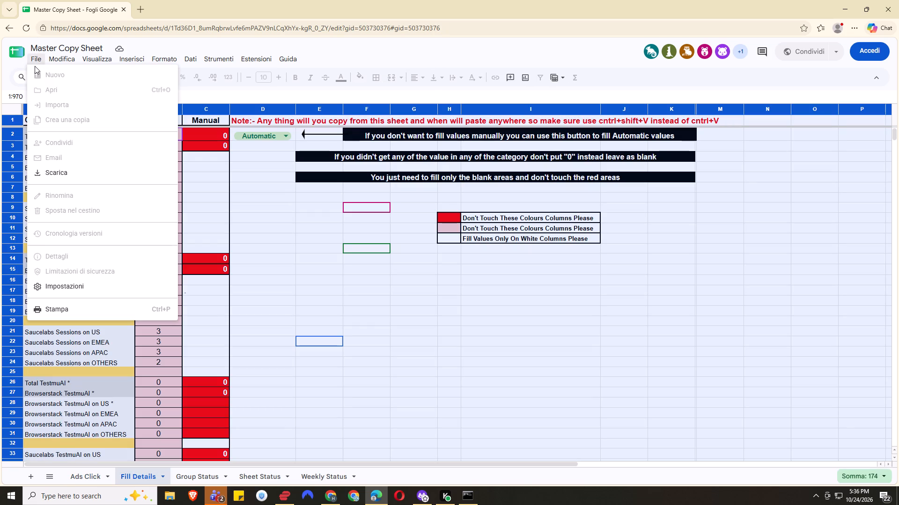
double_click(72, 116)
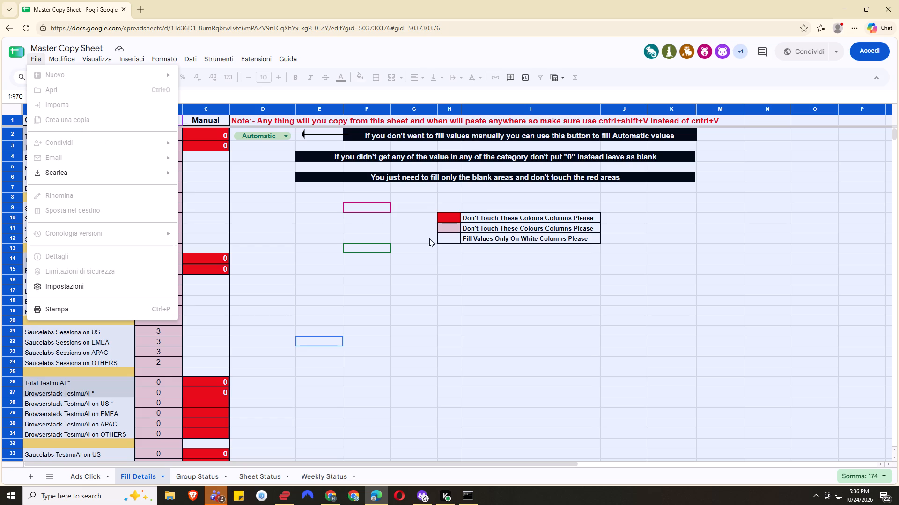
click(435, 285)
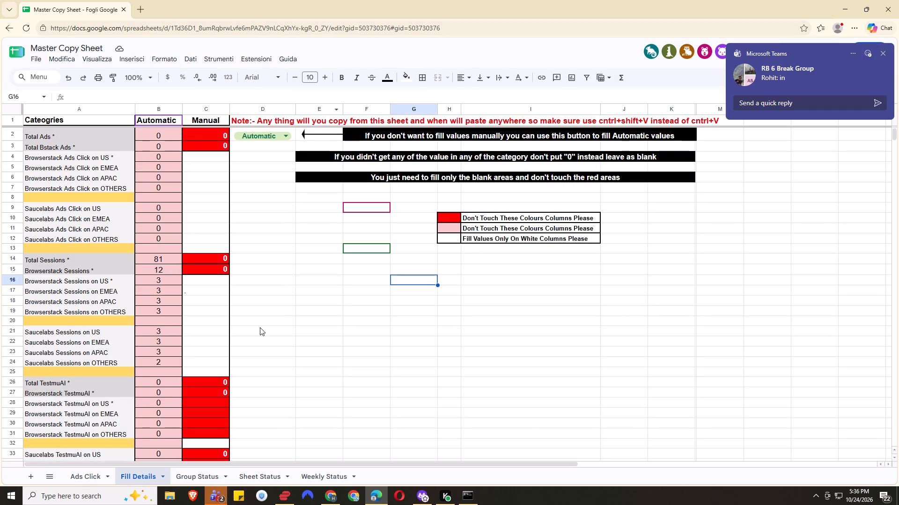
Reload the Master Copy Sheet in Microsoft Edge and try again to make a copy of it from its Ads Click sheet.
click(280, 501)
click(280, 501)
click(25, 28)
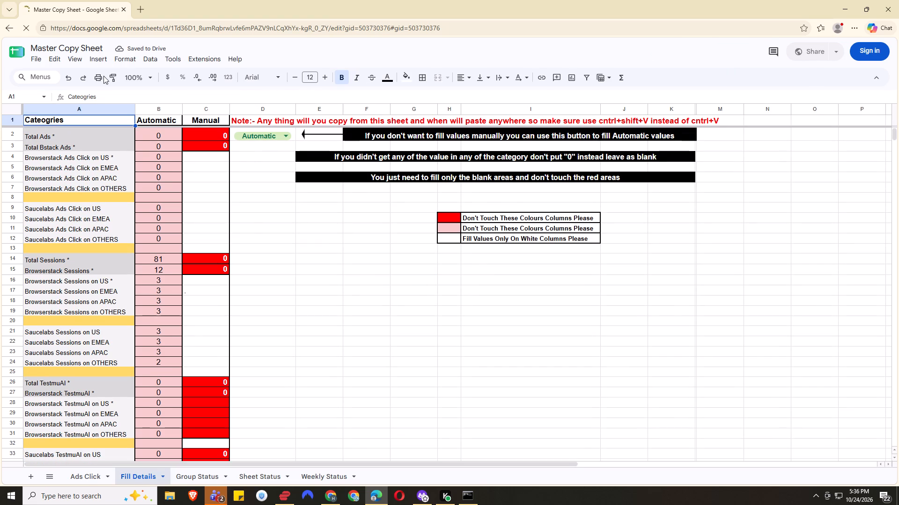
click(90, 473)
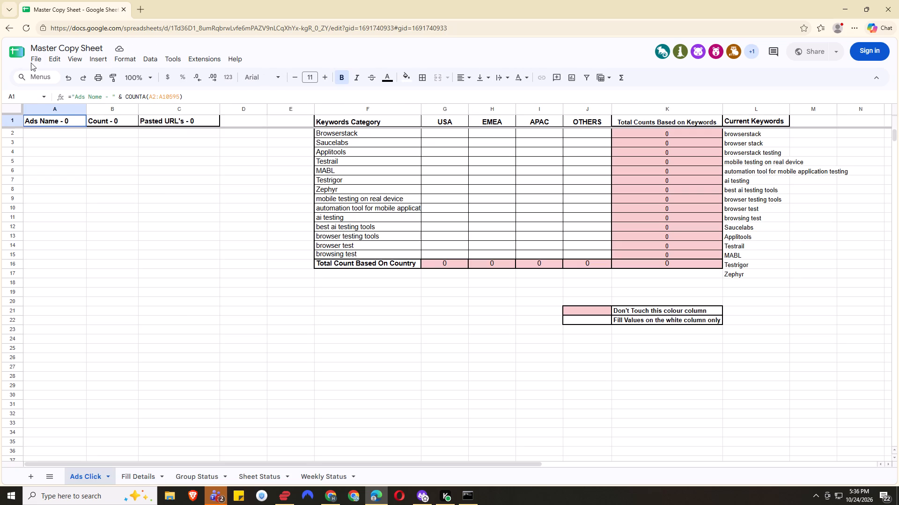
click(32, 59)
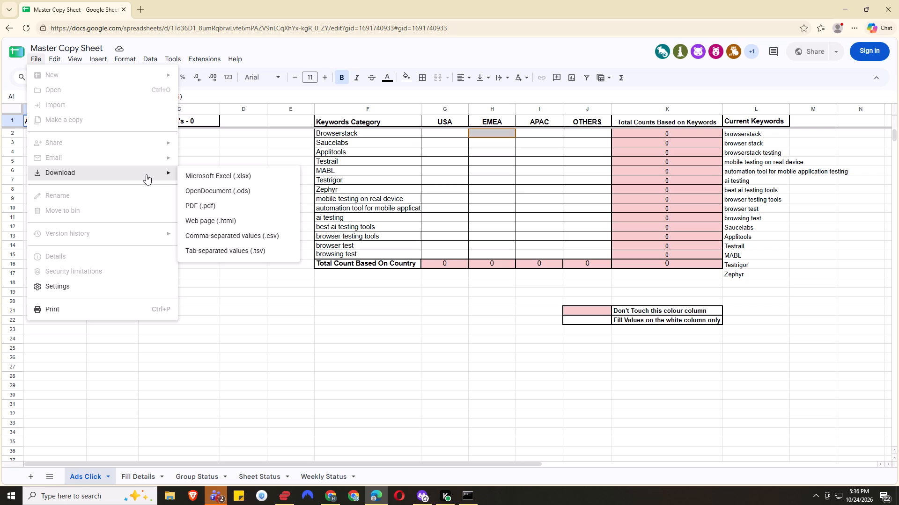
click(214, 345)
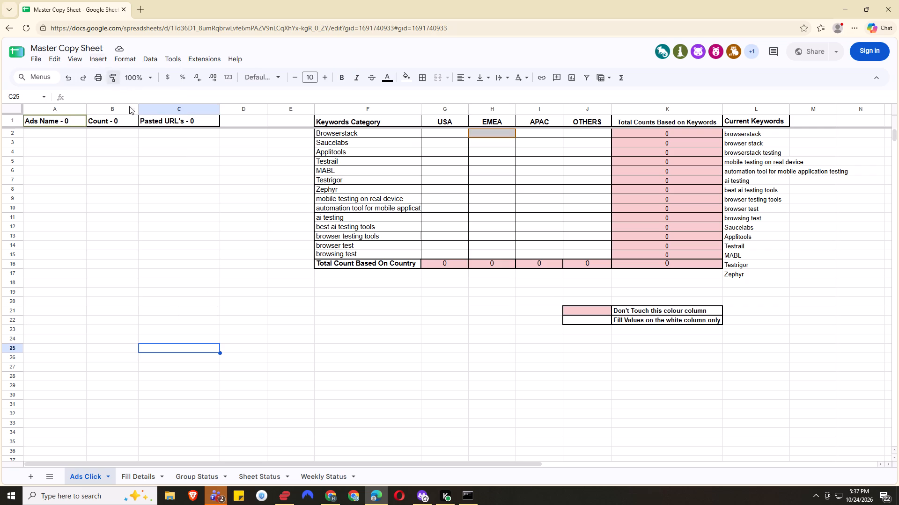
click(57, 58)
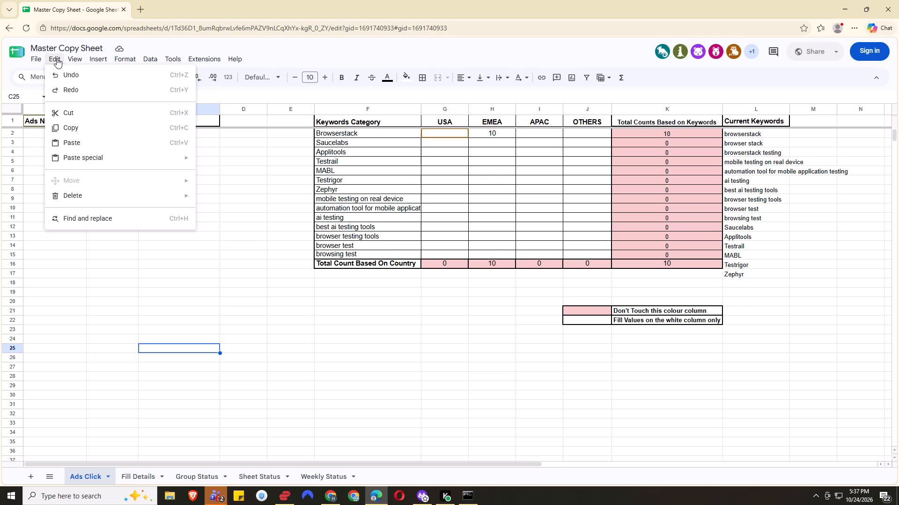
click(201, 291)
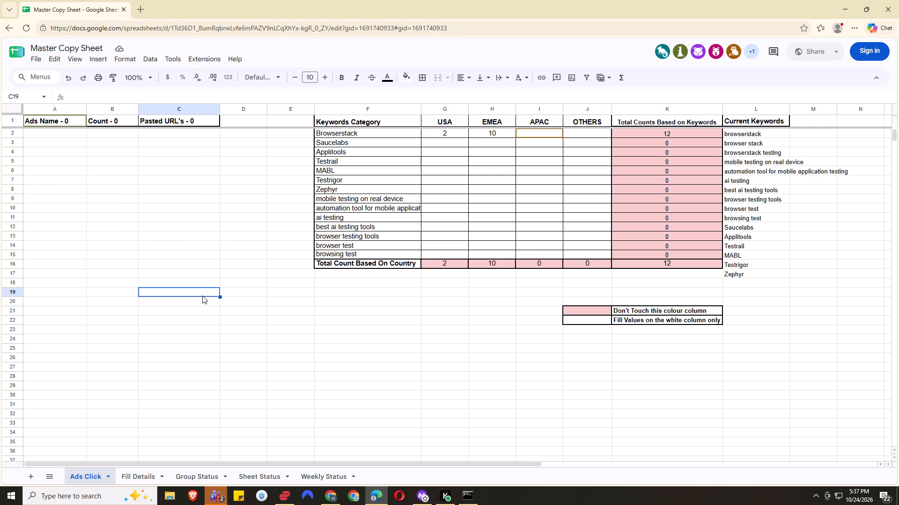
Copy the Master Copy Sheet's web address from Microsoft Edge and open it in a new Google Chrome tab under the signed-in account.
click(486, 28)
key(ctrl+c)
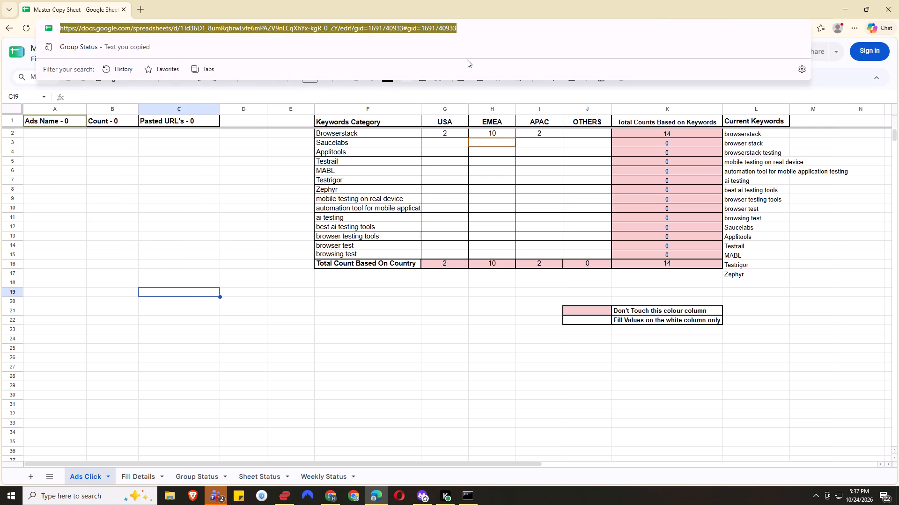
click(848, 4)
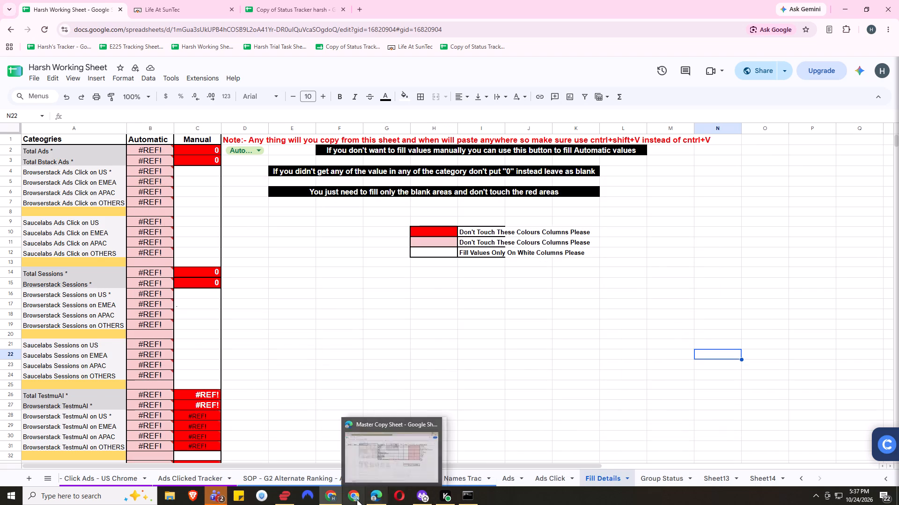
click(337, 498)
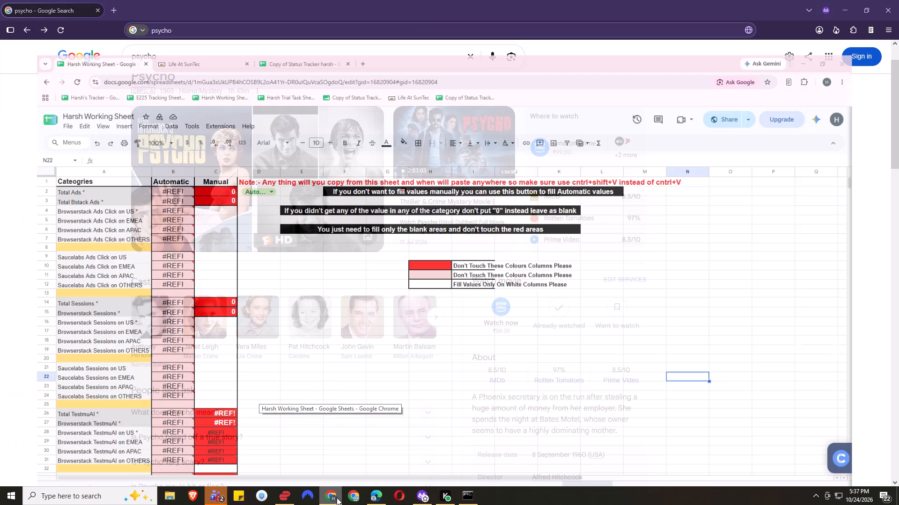
click(337, 498)
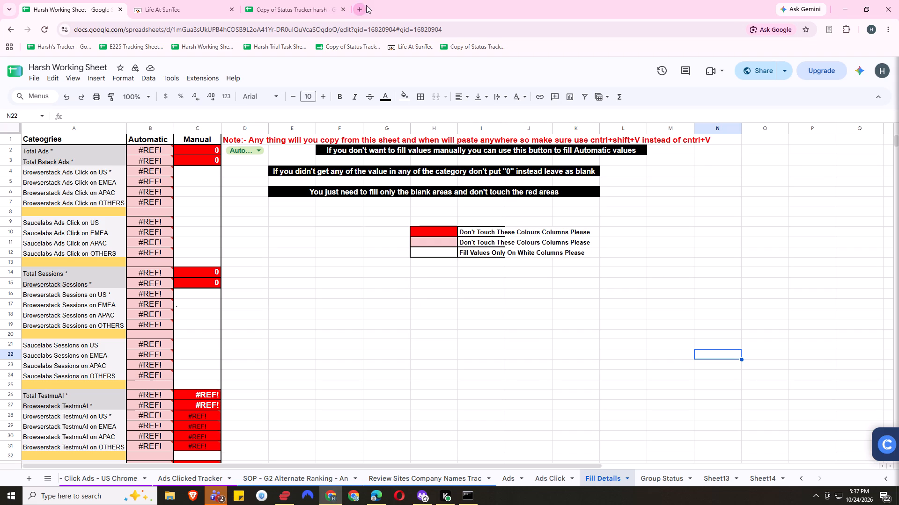
click(366, 11)
click(365, 11)
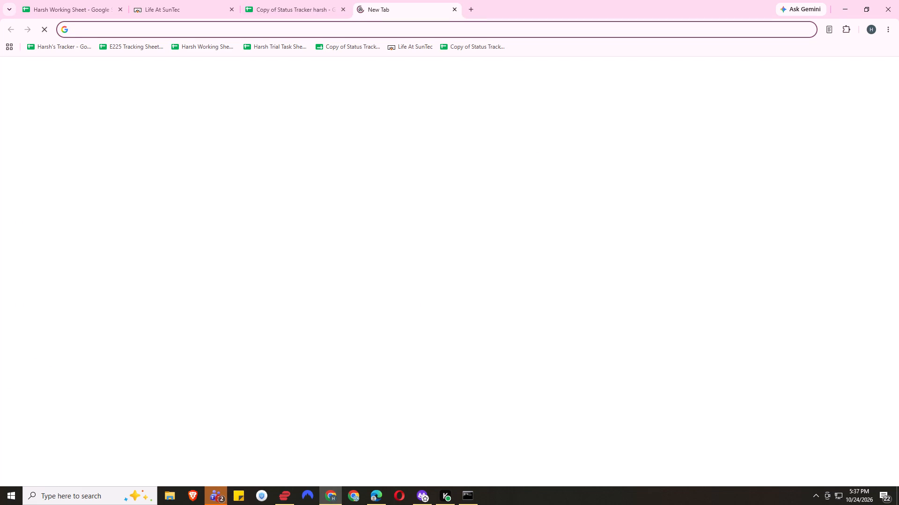
click(339, 25)
key(ctrl+v)
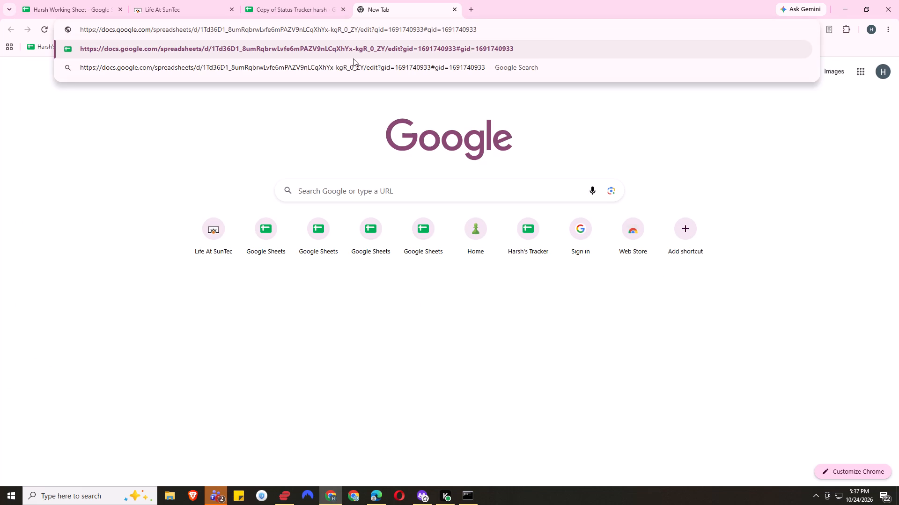
key(Return)
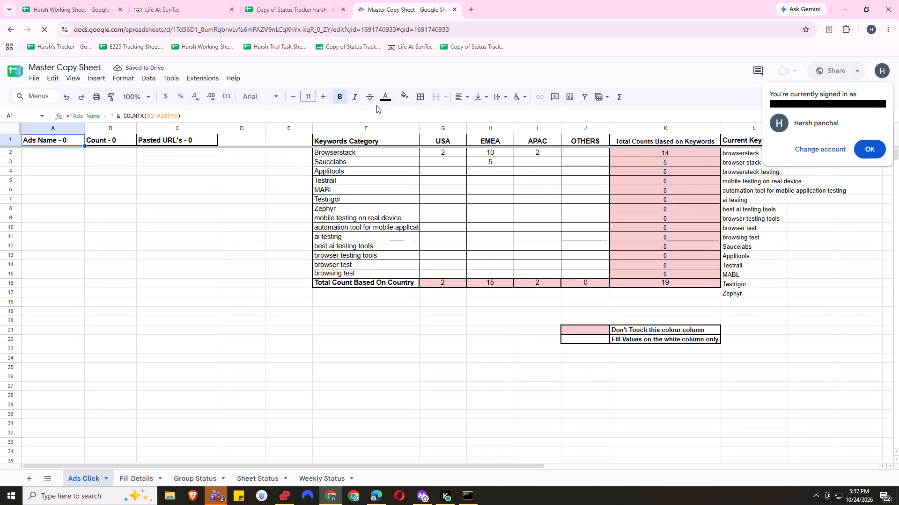
click(870, 145)
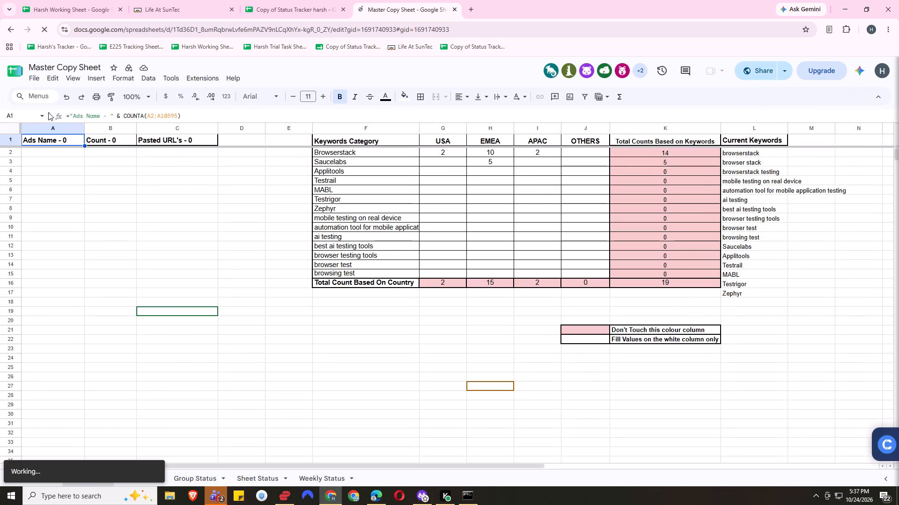
Make a copy of the Master Copy Sheet in My Drive, named Copy of Master Copy Sheet.
click(37, 77)
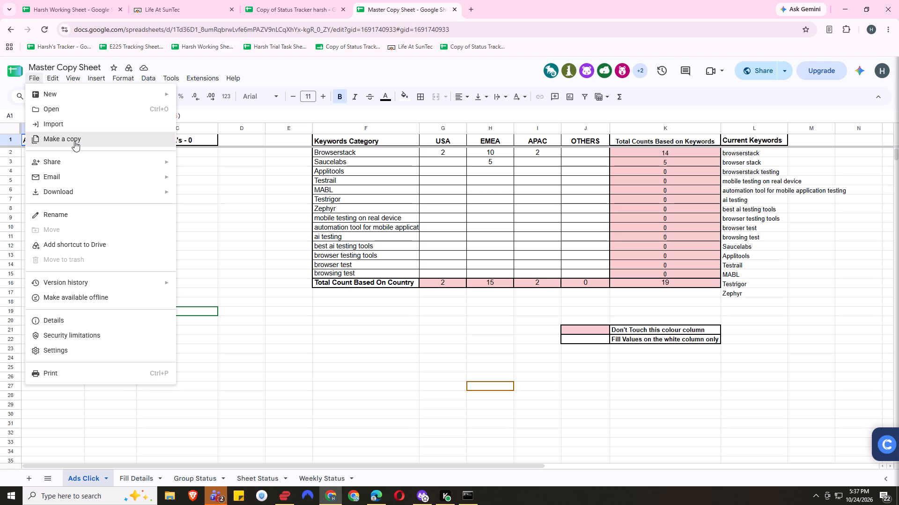
click(74, 141)
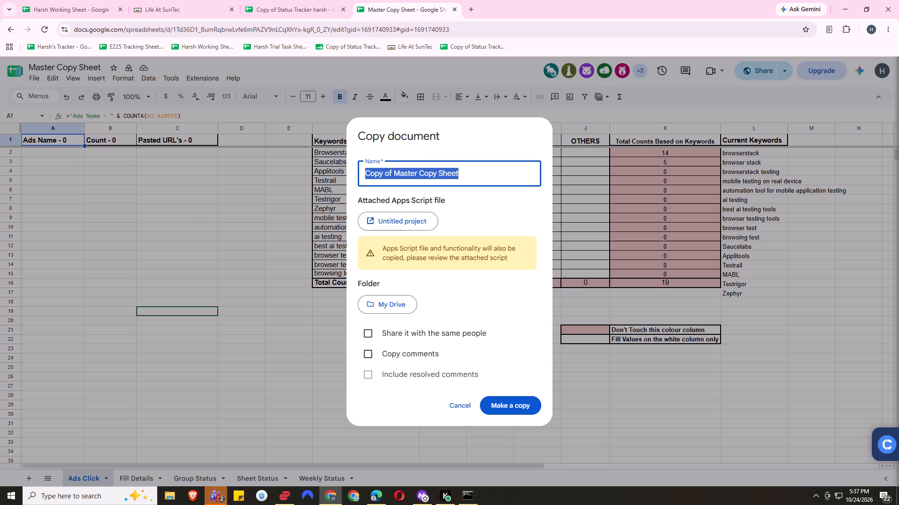
click(521, 401)
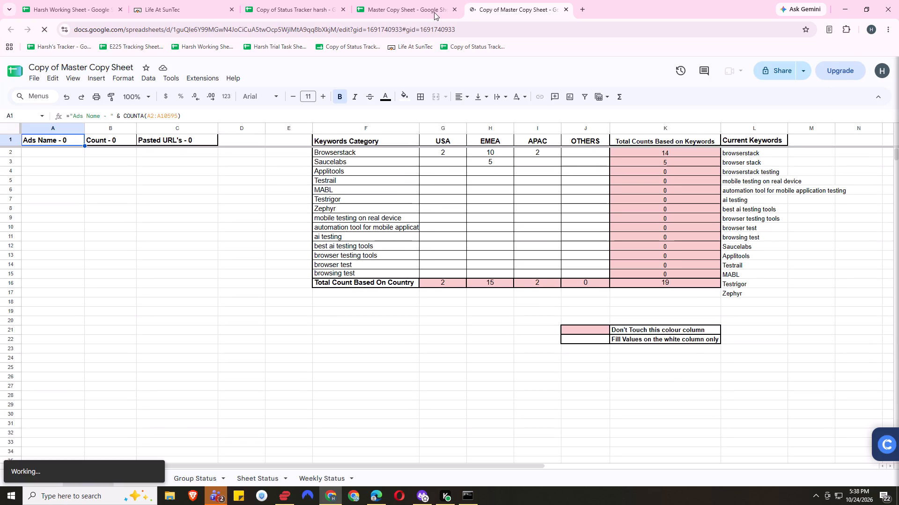
Review the Fill Details and Sheet Status sheets of the new copy, and close the original Master Copy Sheet.
click(405, 0)
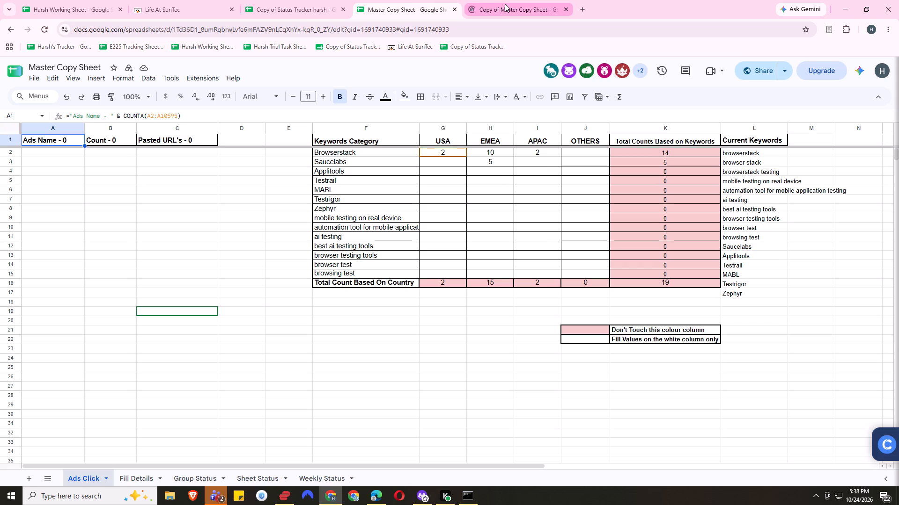
click(530, 9)
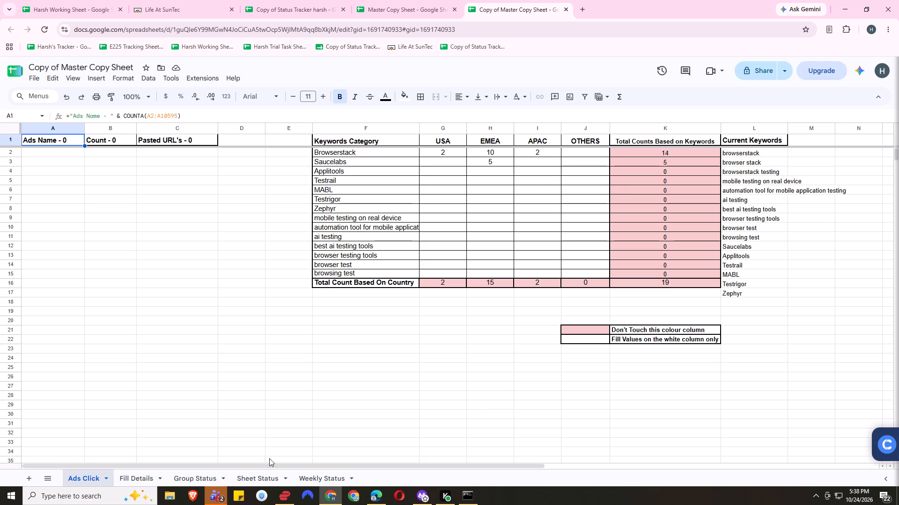
click(140, 478)
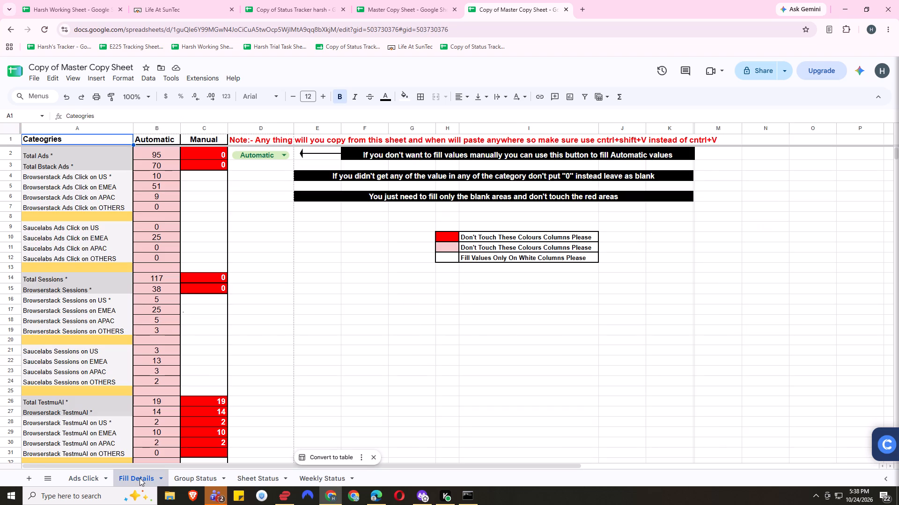
click(208, 480)
click(262, 477)
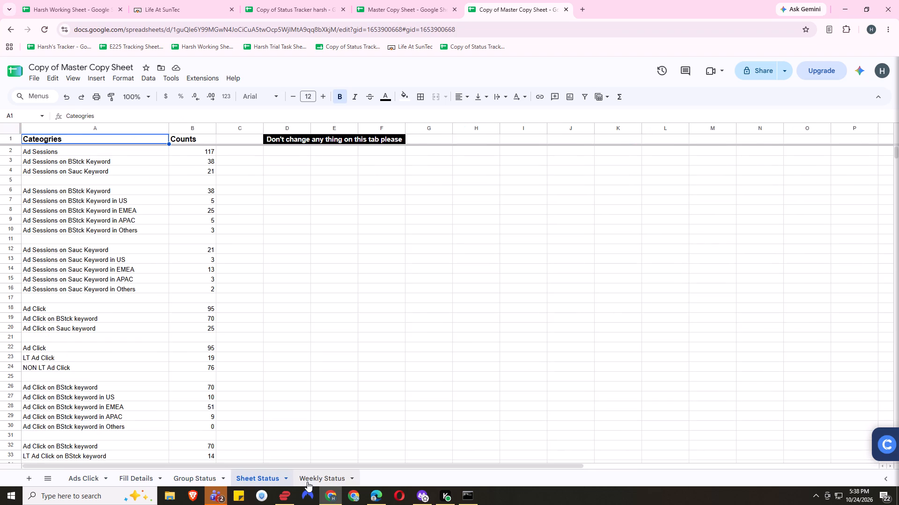
click(91, 474)
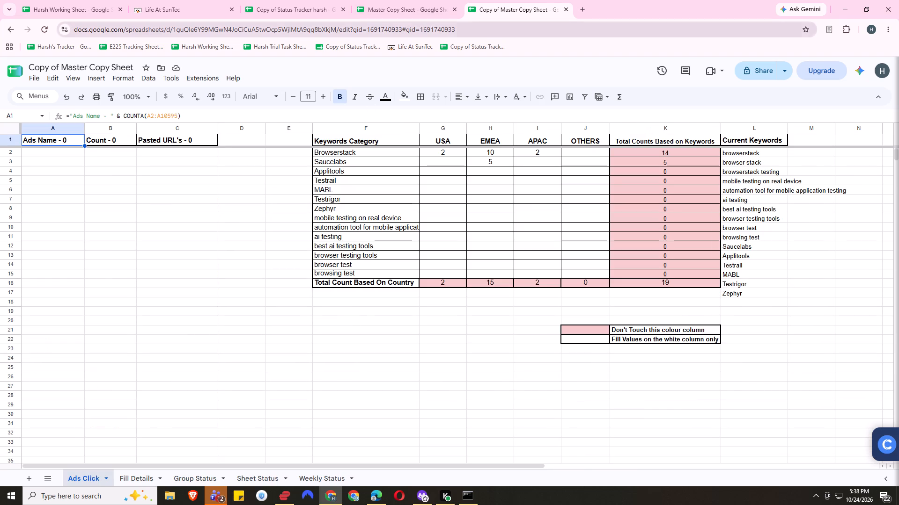
click(455, 11)
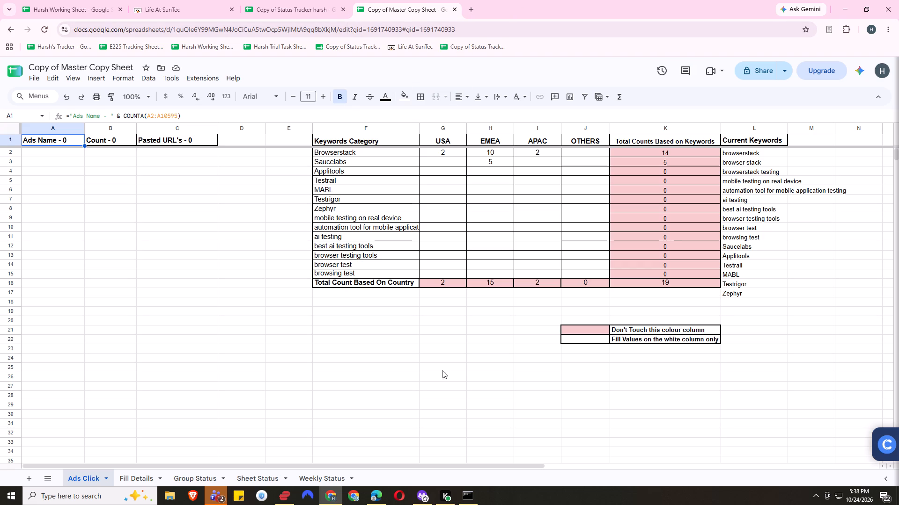
Copy the EMEA and APAC counts in H2:I10 of the Harsh Working Sheet's Ads Click sheet into the same cells of the new copy.
click(280, 7)
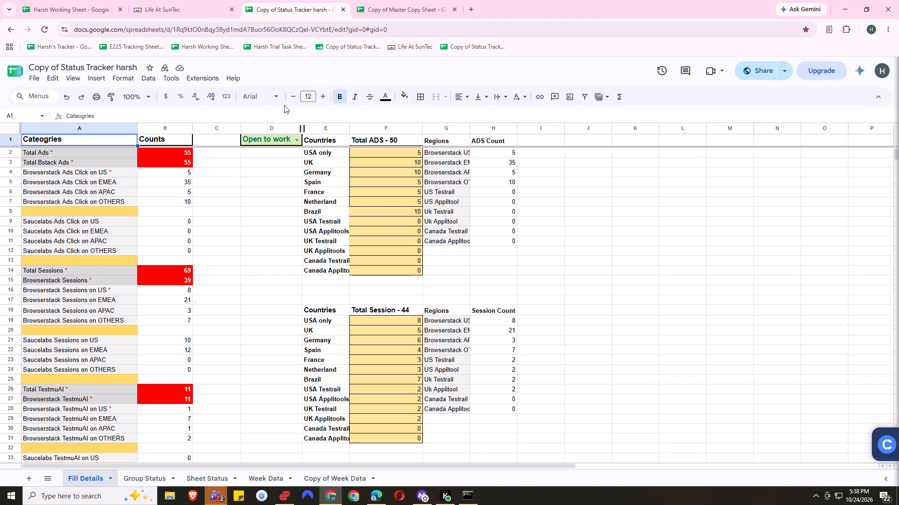
click(60, 7)
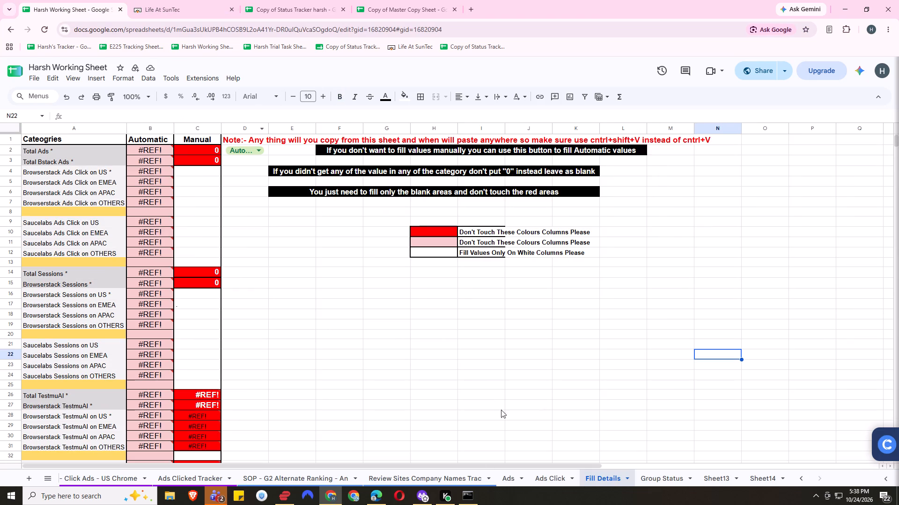
click(549, 484)
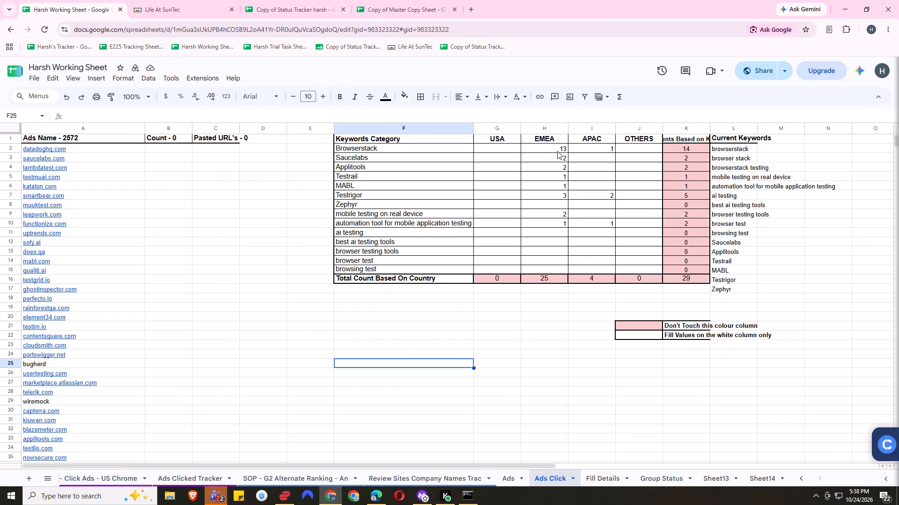
drag(557, 148, 597, 225)
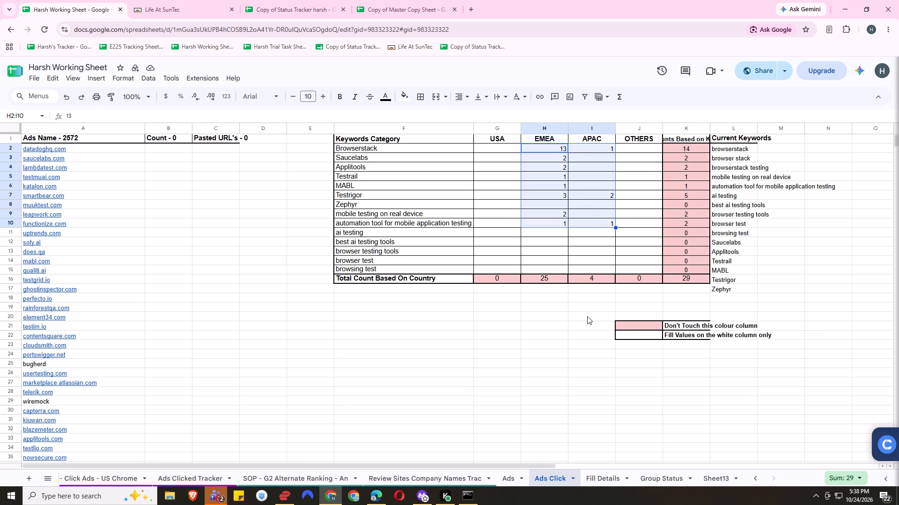
key(ctrl+c)
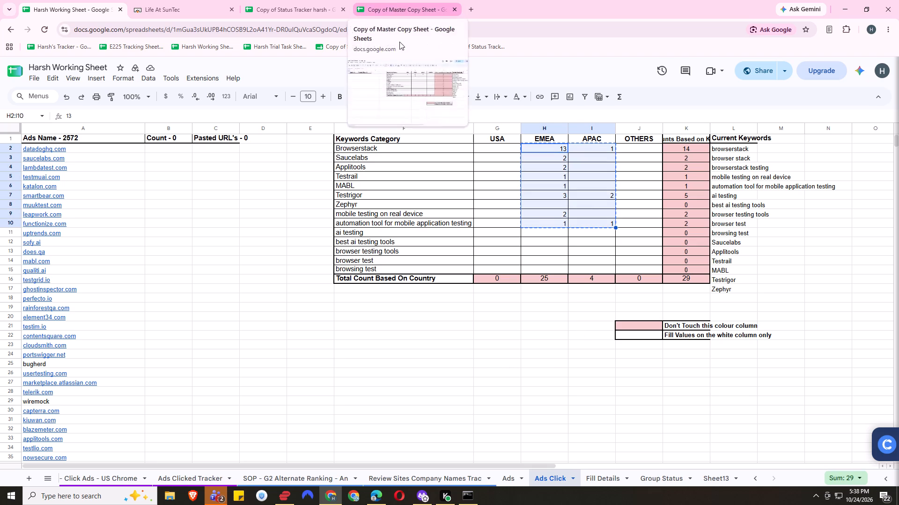
click(391, 9)
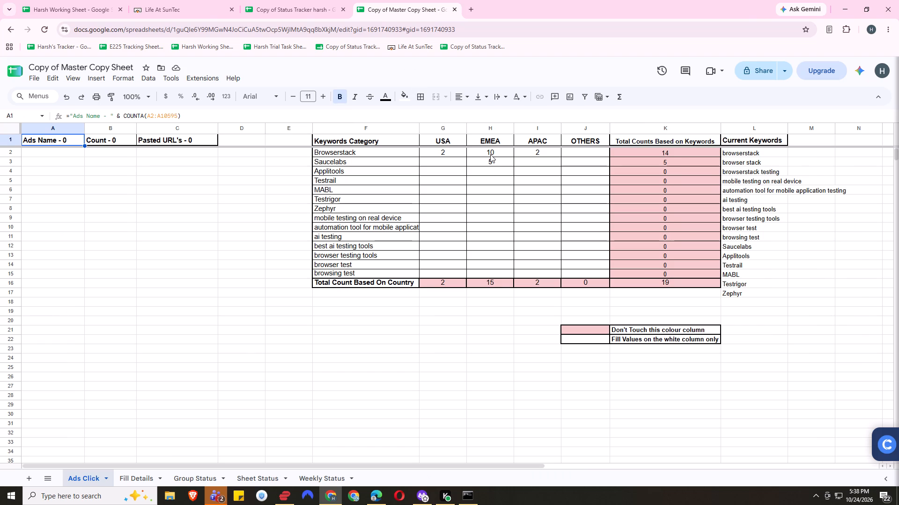
click(490, 152)
key(ctrl+v)
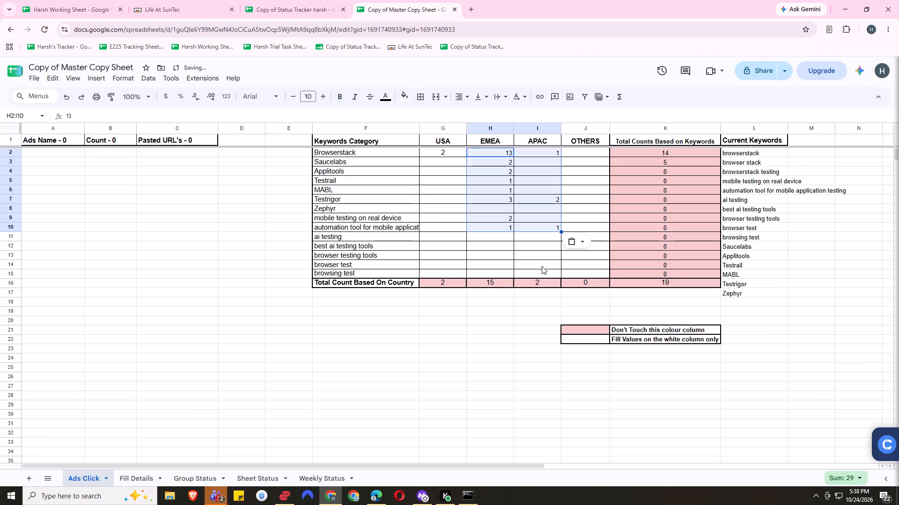
Clear the USA count for Browserstack in the copy's Ads Click sheet.
click(446, 151)
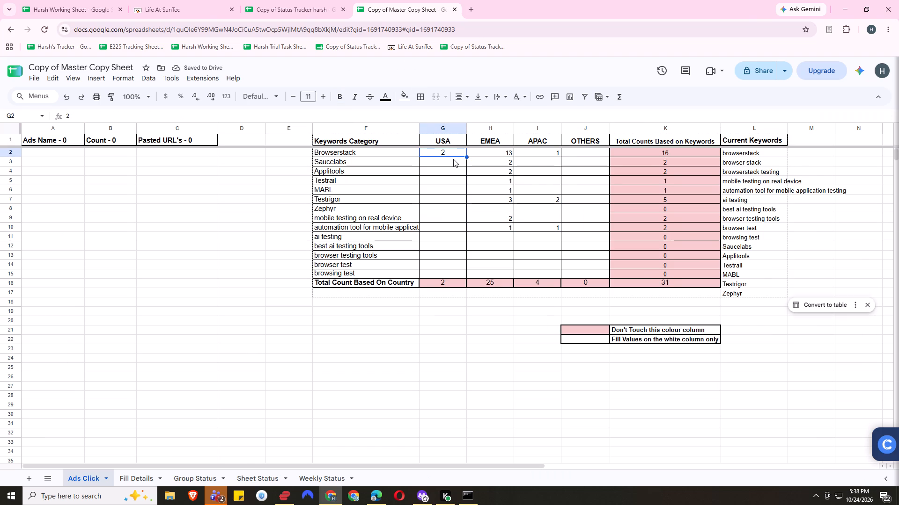
key(BackSpace)
click(434, 326)
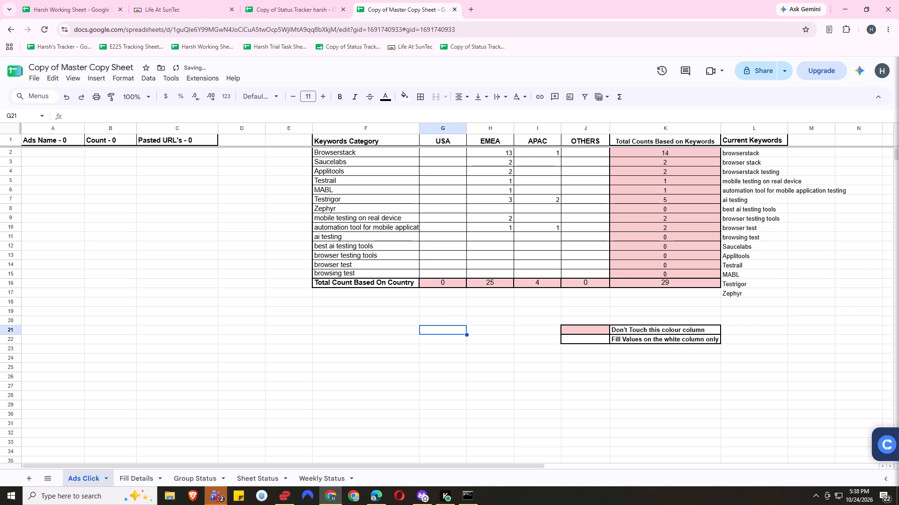
Check the Automatic values on the copy's Fill Details sheet, and return to its Ads Click sheet.
click(128, 480)
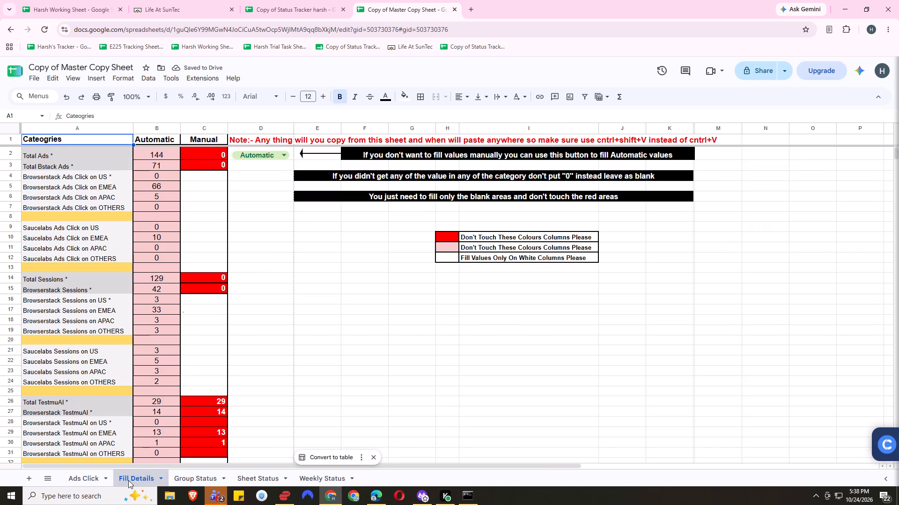
click(81, 480)
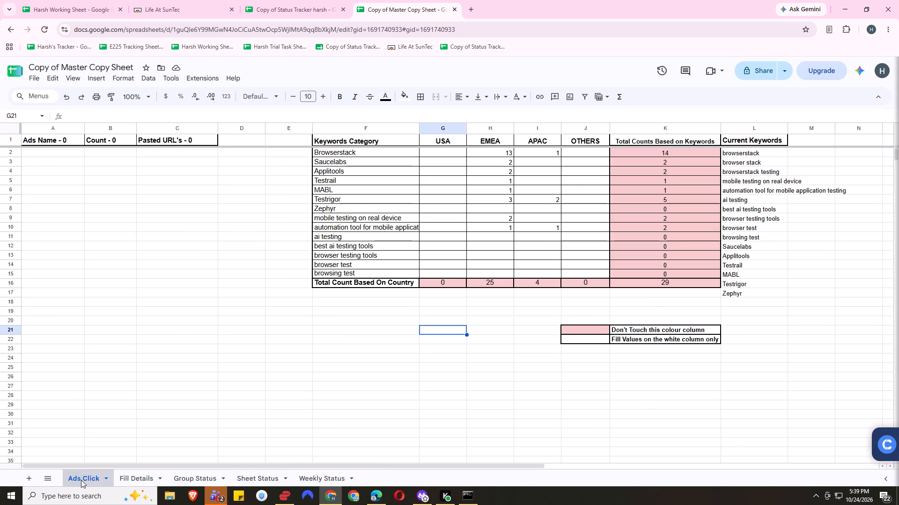
In the Harsh Working Sheet's Ads Click sheet, examine the full Ads Name list from A2 down to its last row.
click(83, 0)
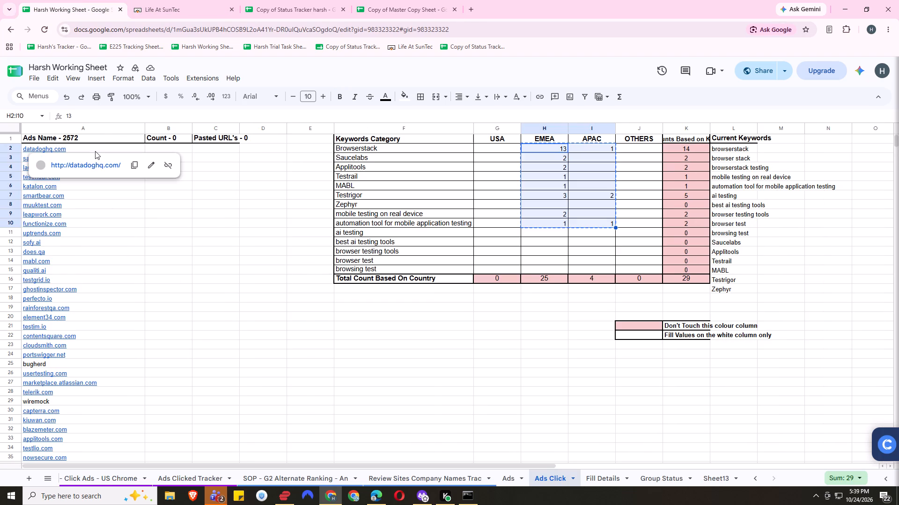
scroll(206, 298, up, 3)
click(196, 247)
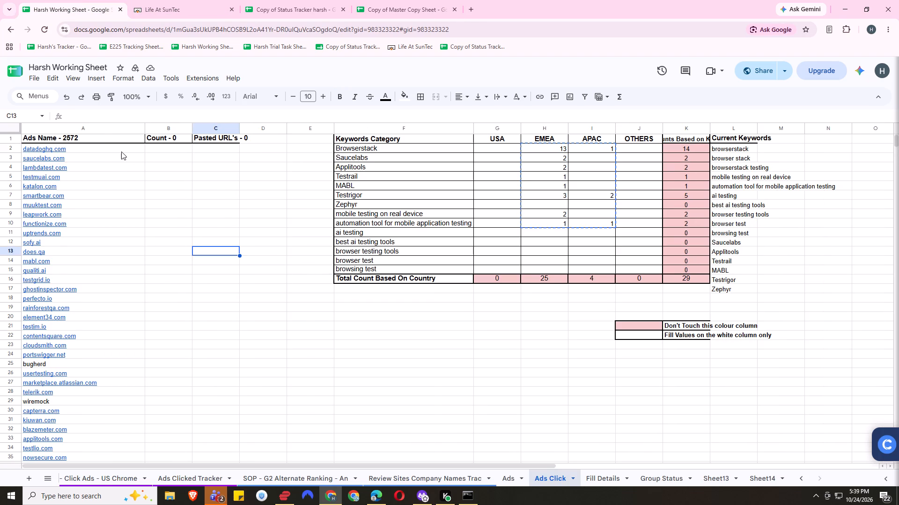
click(121, 151)
key(ctrl+shift+Down)
key(ctrl+shift+Down)
key(ctrl+shift+Down)
key(ctrl+shift+Down)
key(ctrl+shift+Down)
key(ctrl+shift+Down)
key(ctrl+shift+Down)
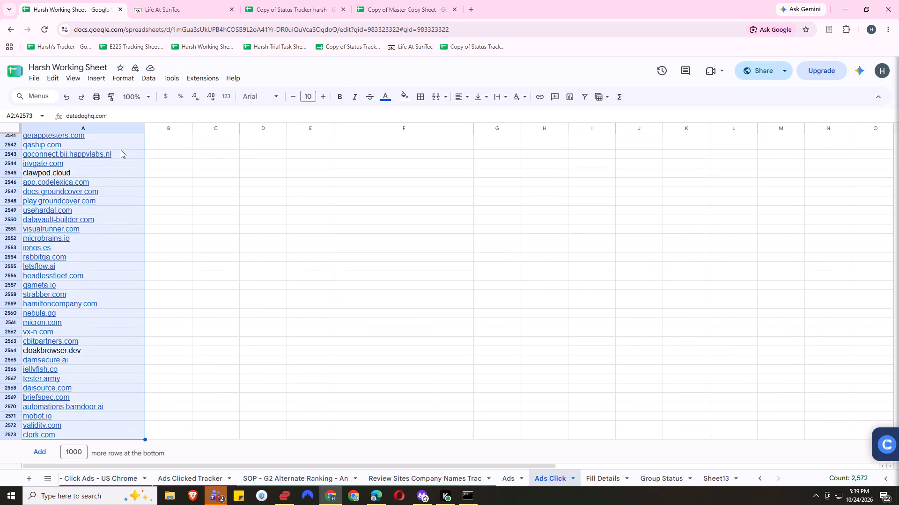
key(ctrl+shift+Up)
key(ctrl+shift+Down)
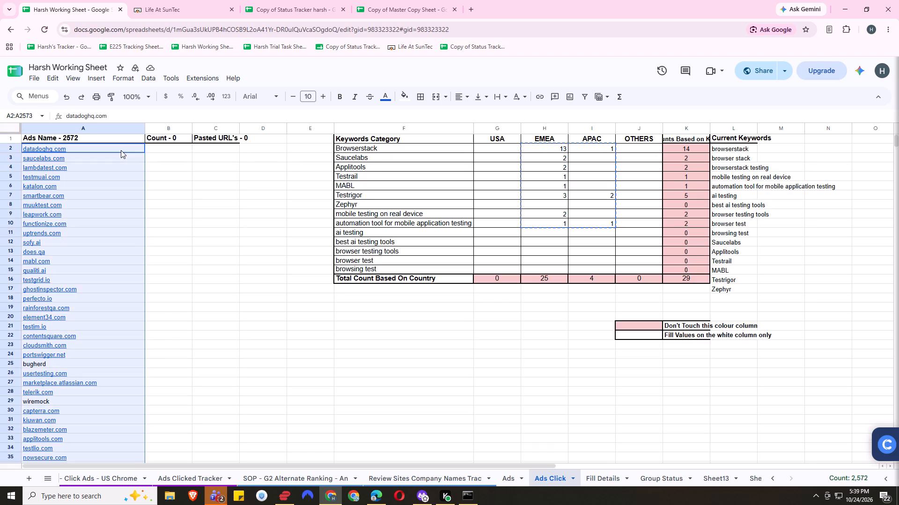
scroll(217, 249, down, 15)
scroll(228, 261, down, 16)
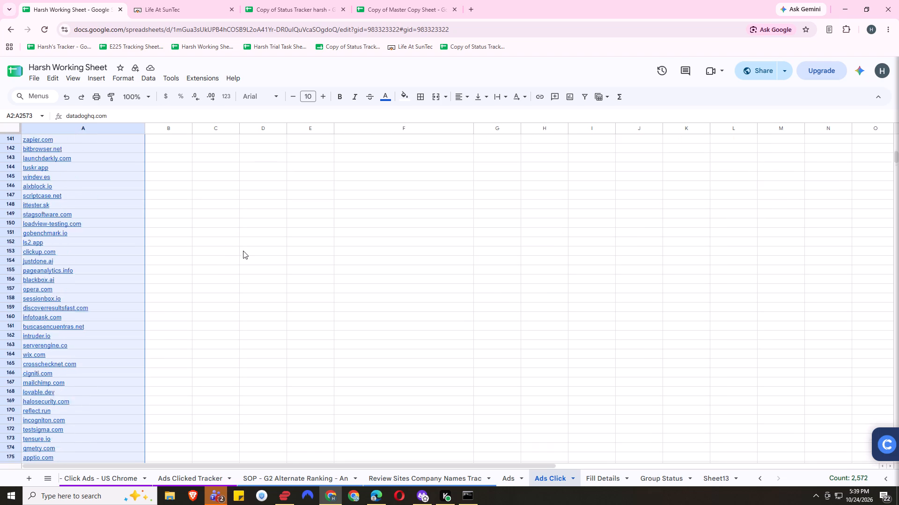
scroll(243, 251, down, 20)
scroll(243, 251, down, 20)
scroll(243, 251, down, 12)
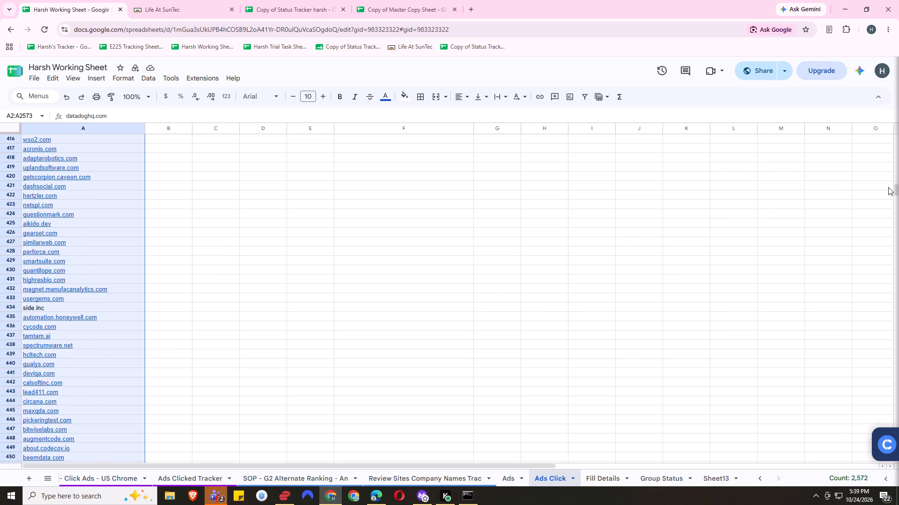
drag(898, 194, 898, 408)
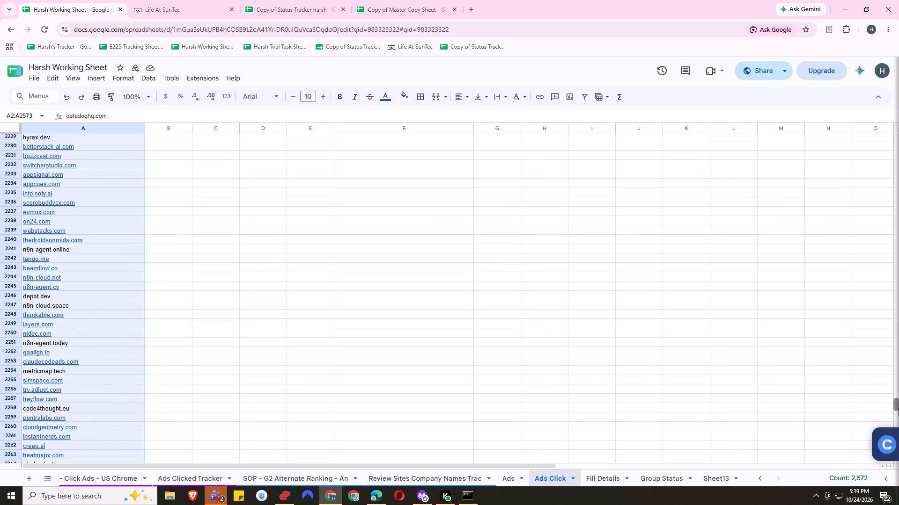
drag(898, 408, 898, 467)
scroll(582, 319, down, 6)
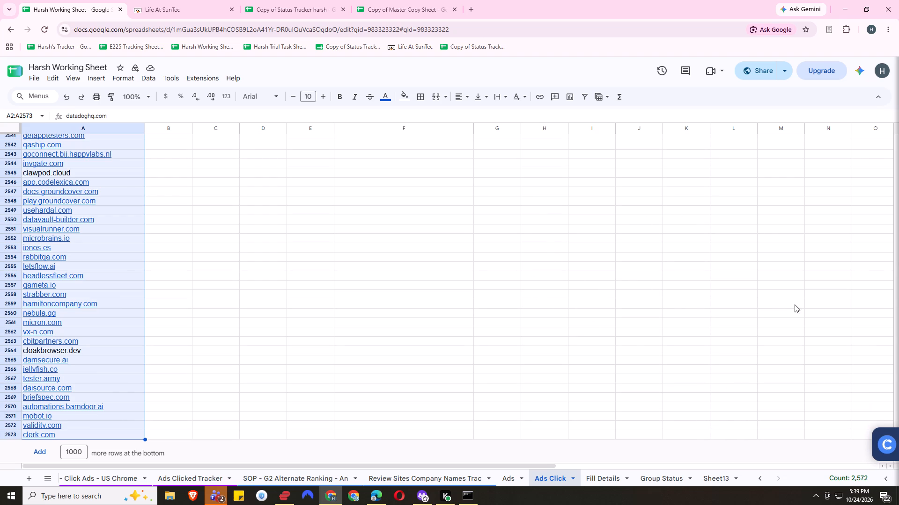
scroll(804, 325, down, 7)
scroll(796, 323, up, 20)
scroll(796, 323, up, 13)
scroll(650, 239, up, 3)
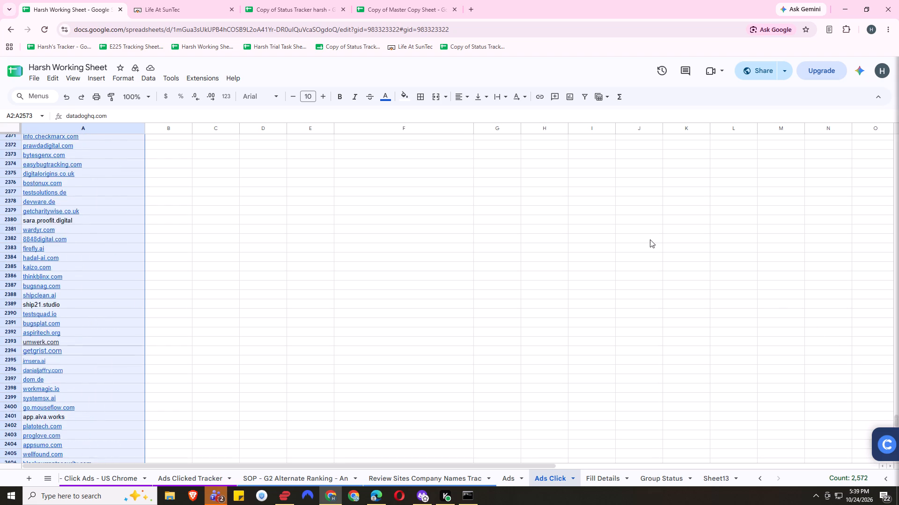
scroll(650, 239, up, 9)
key(ctrl+Up)
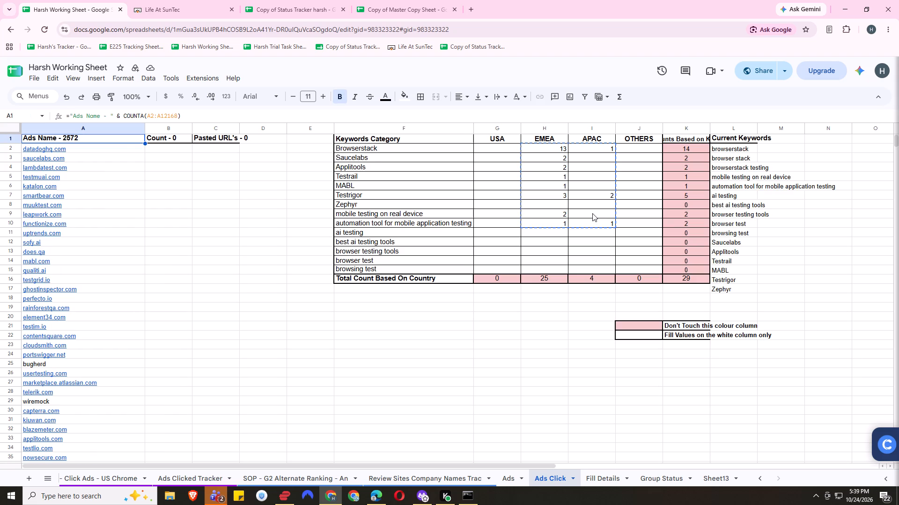
click(149, 205)
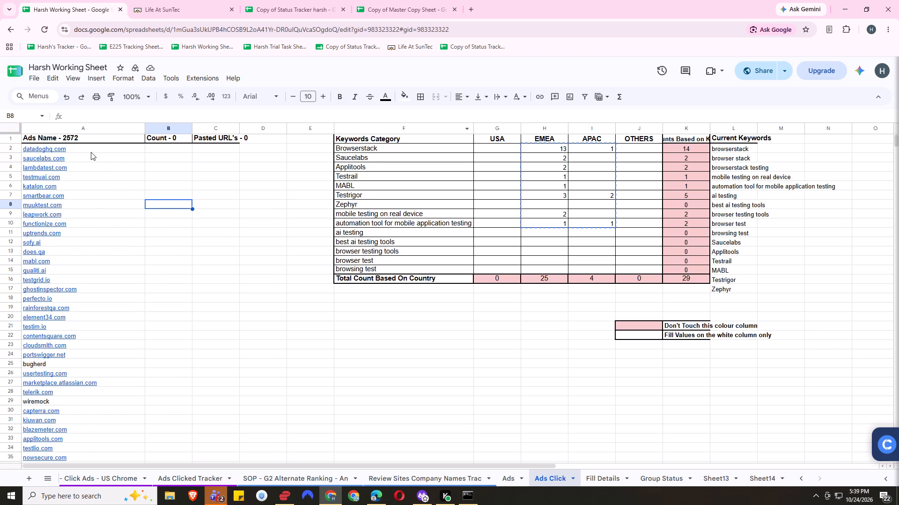
click(91, 152)
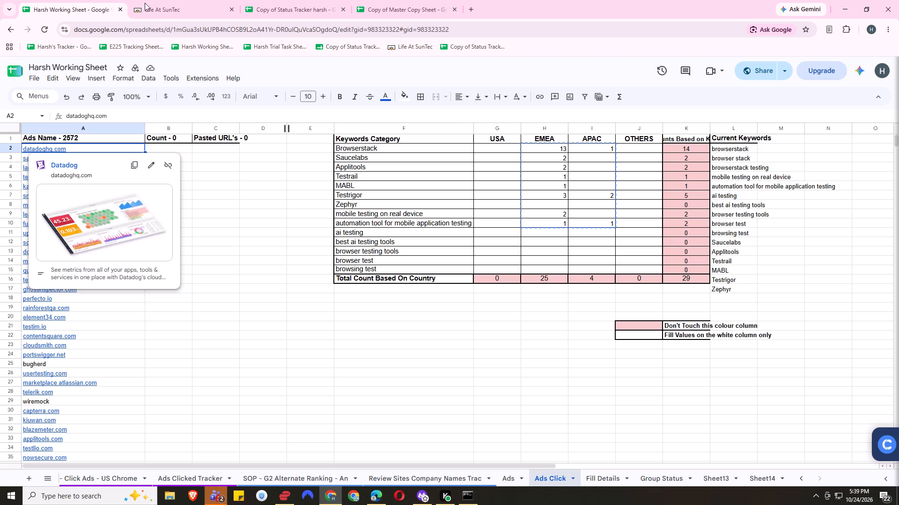
Copy the ad names in A3:A2574 of the Harsh Working Sheet's Ads sheet into the copy's Ads Click sheet, starting at A2.
click(507, 476)
scroll(164, 296, up, 2)
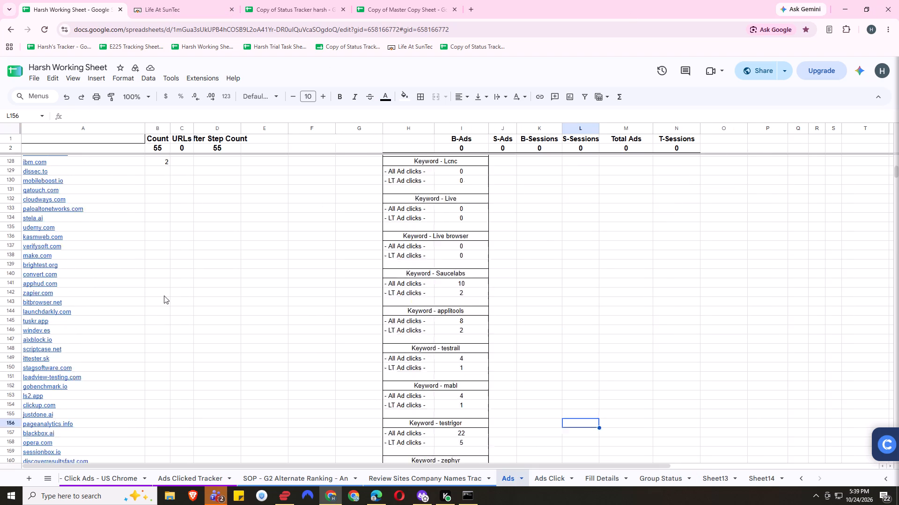
scroll(164, 296, up, 20)
scroll(164, 296, up, 12)
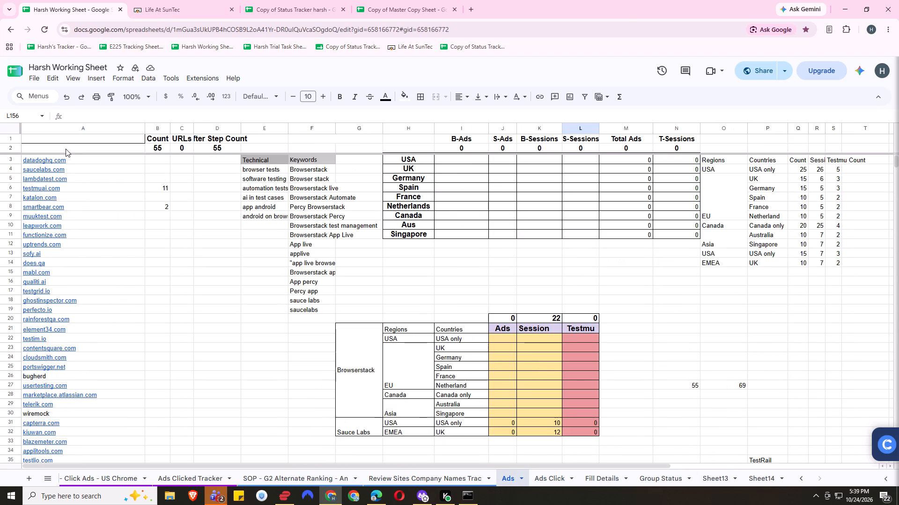
click(108, 159)
key(ctrl+shift+Down)
key(ctrl+shift+Down)
key(ctrl+shift+Down)
key(ctrl+shift+Down)
key(ctrl+shift+Down)
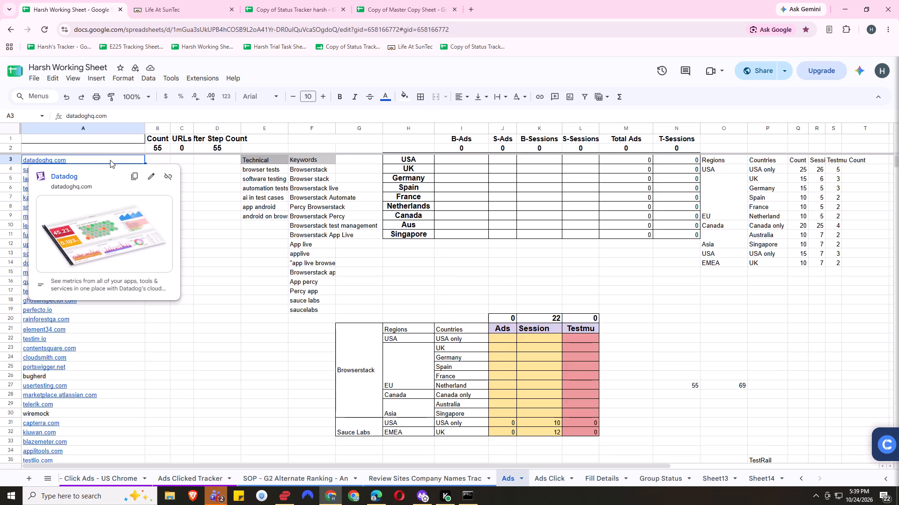
key(ctrl+shift+Up)
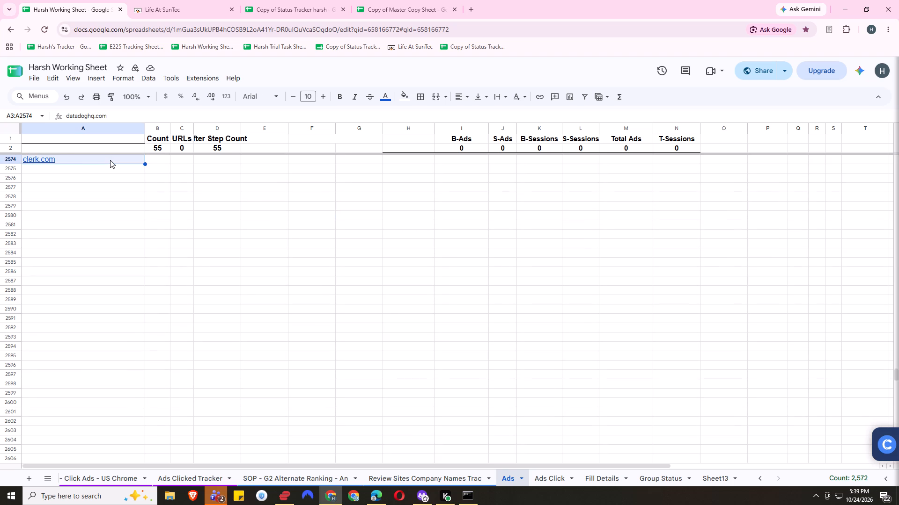
key(ctrl+c)
click(408, 0)
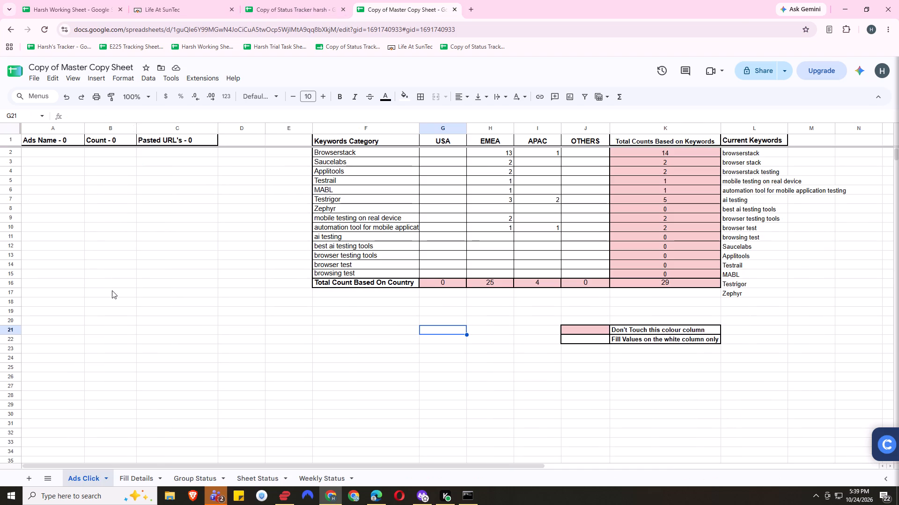
scroll(113, 273, up, 6)
click(57, 155)
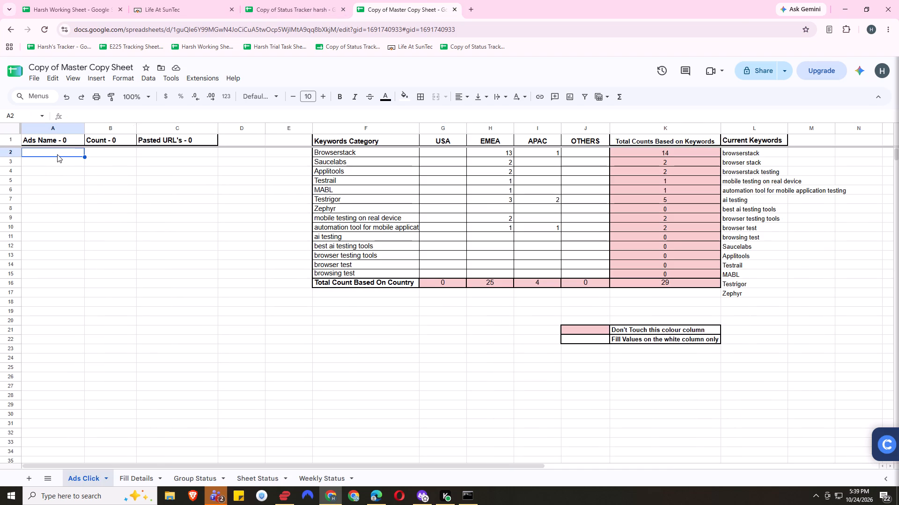
key(ctrl+v)
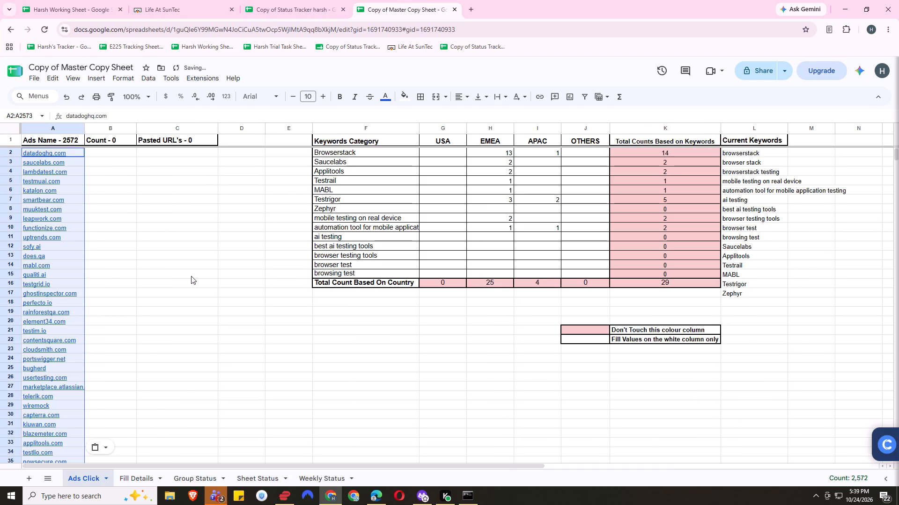
Review the Automatic and Manual columns on the copy's Fill Details sheet against its Ads Click sheet.
click(147, 474)
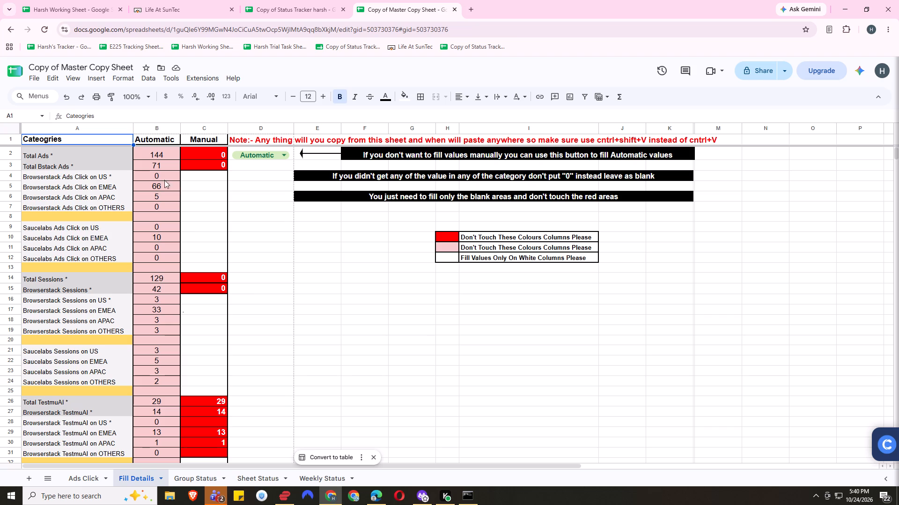
click(78, 481)
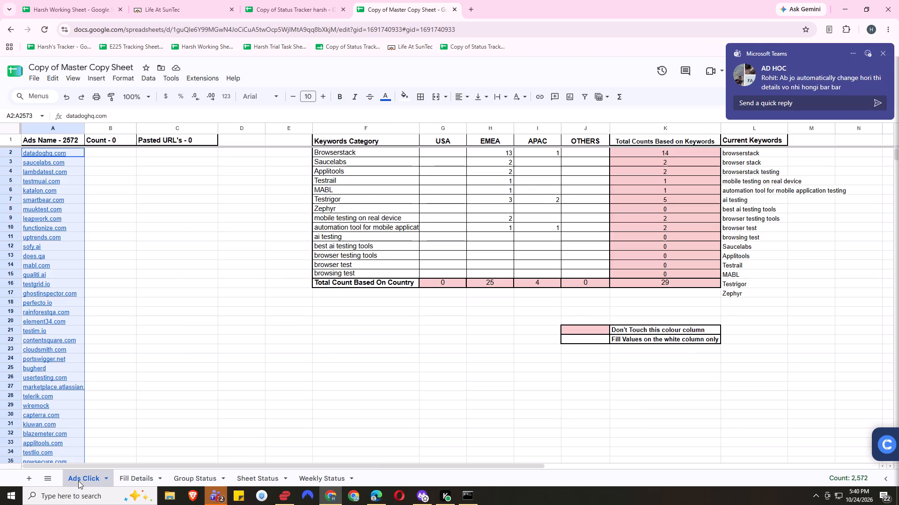
click(319, 366)
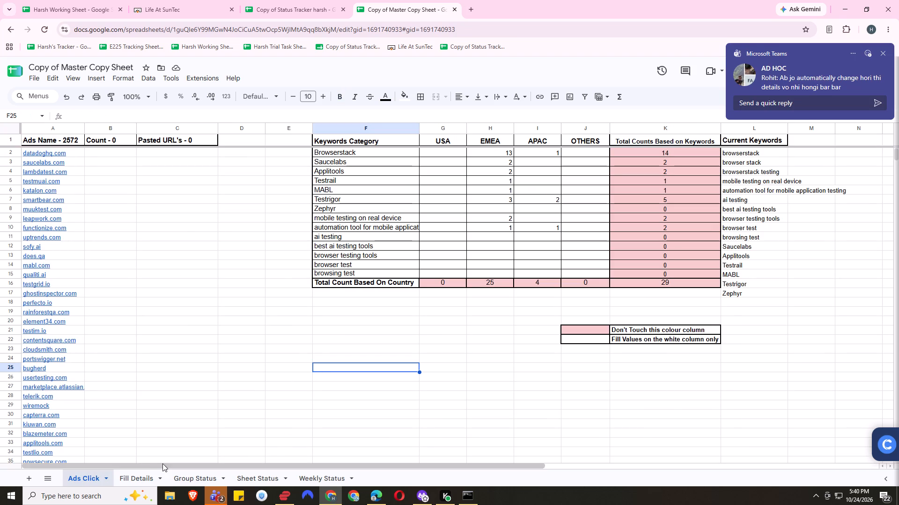
click(139, 482)
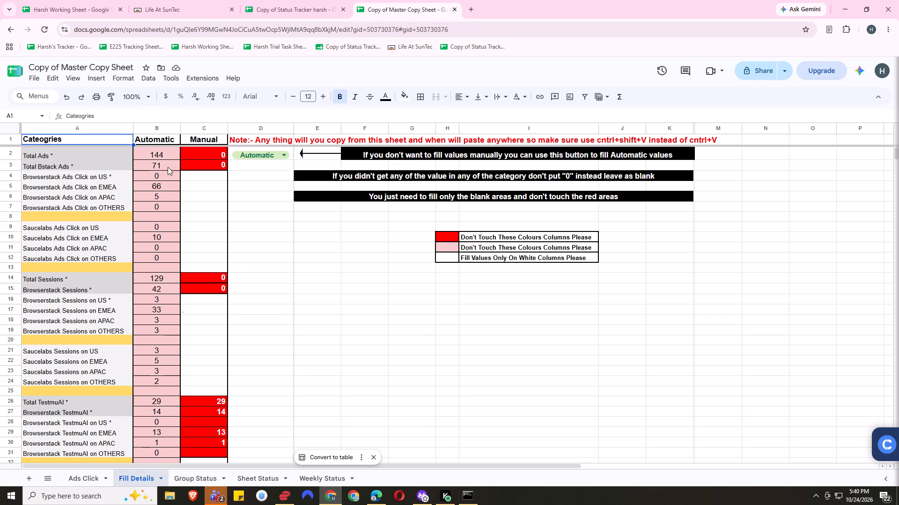
scroll(273, 316, down, 2)
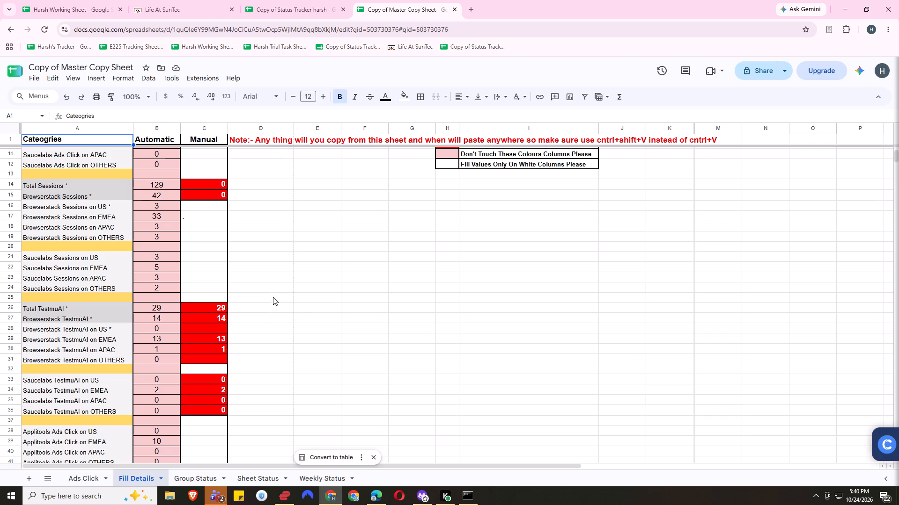
scroll(300, 308, down, 2)
scroll(300, 310, up, 2)
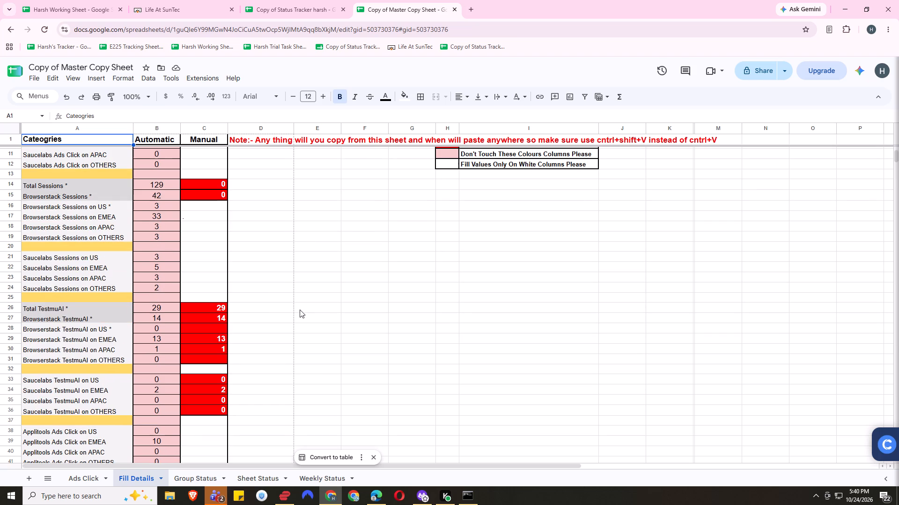
scroll(299, 333, down, 5)
scroll(300, 333, up, 9)
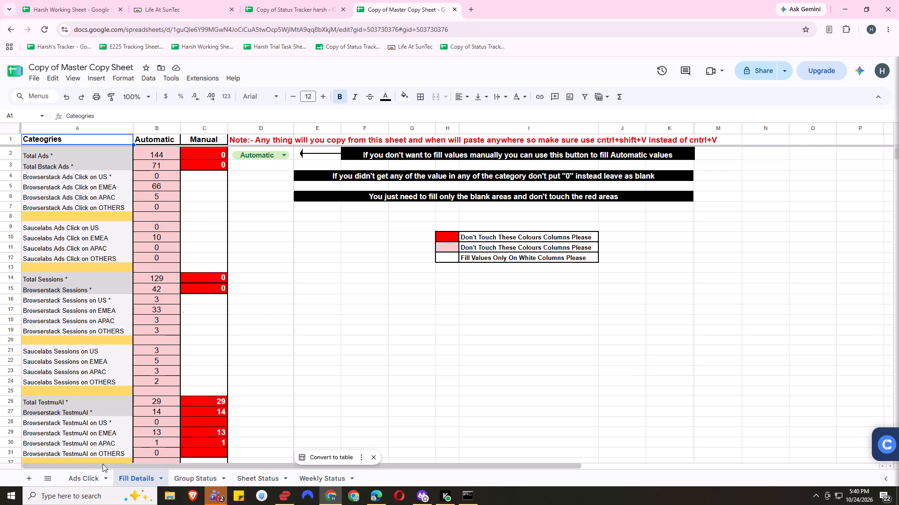
Examine the country and keyword count tables in the Harsh Working Sheet's Ads sheet, and return to the copy's Fill Details sheet.
click(303, 0)
click(74, 5)
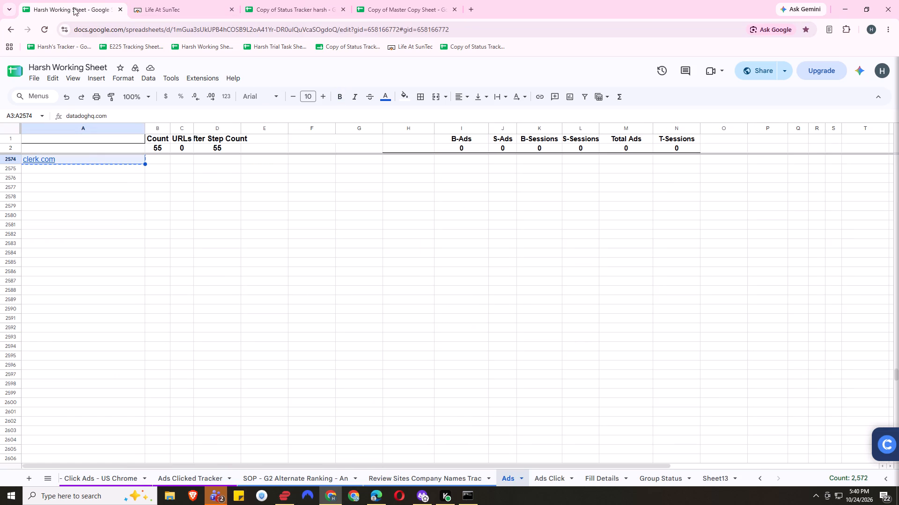
scroll(529, 319, up, 13)
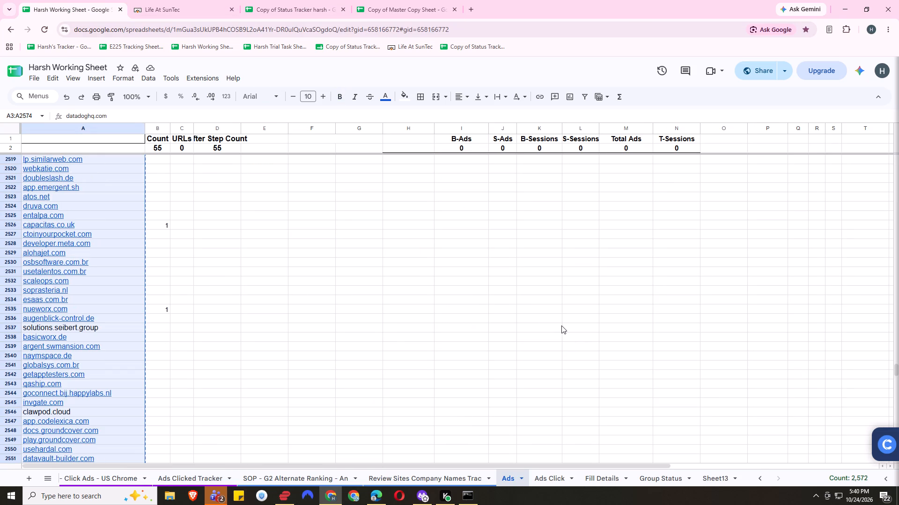
key(Right)
scroll(655, 343, down, 4)
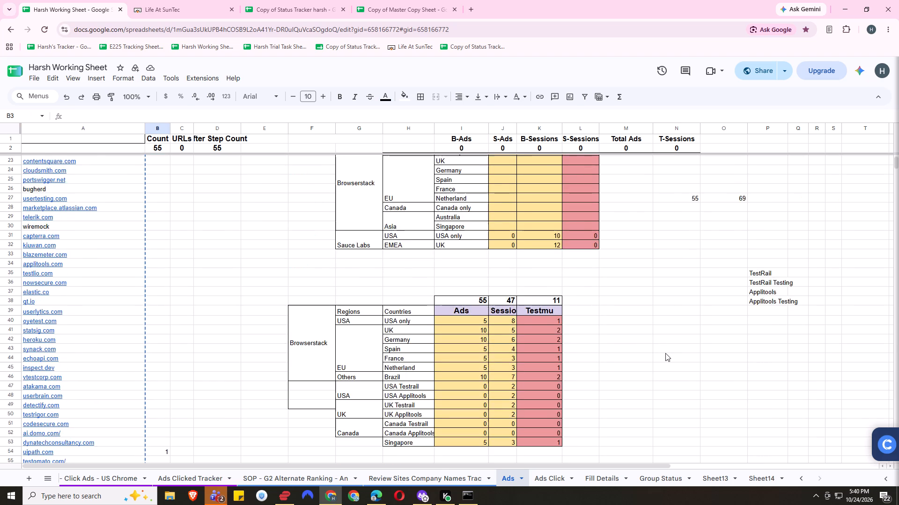
scroll(665, 353, down, 12)
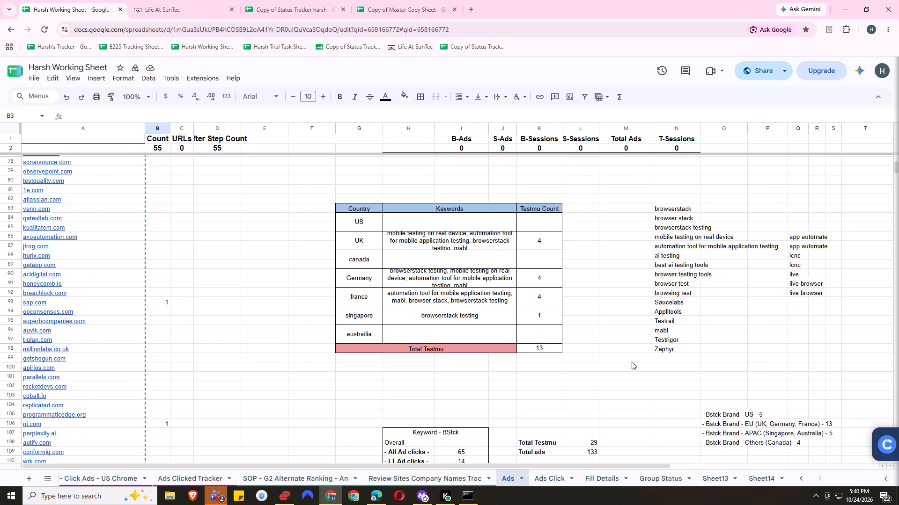
click(590, 424)
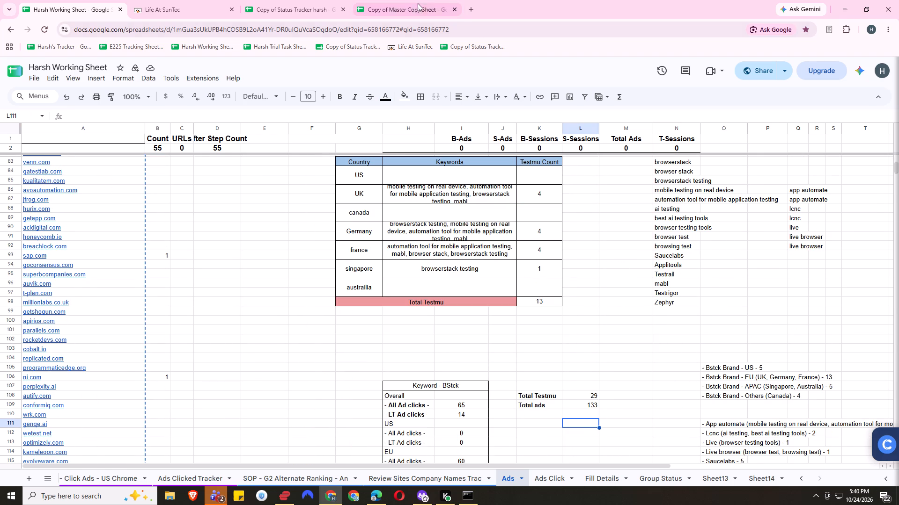
click(417, 3)
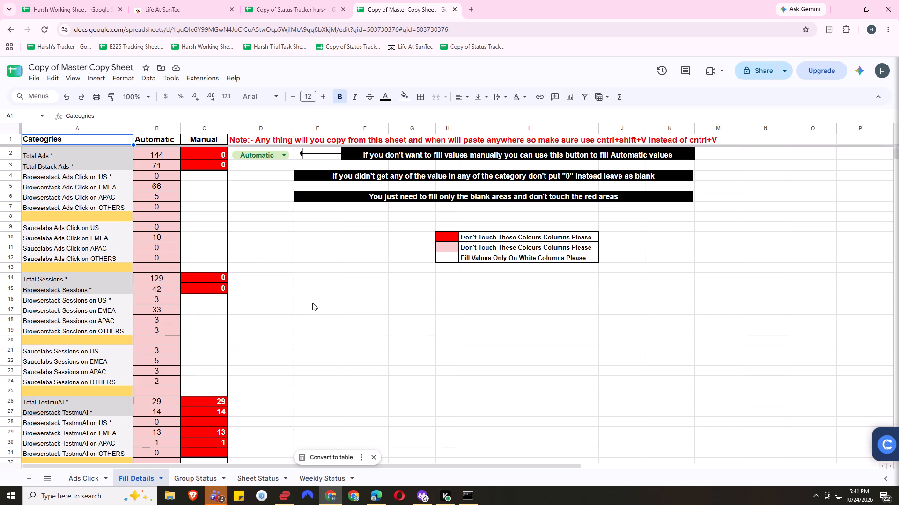
Examine the Automatic and Manual values for every category on the Fill Details sheet, down to the Live Browser rows.
scroll(323, 347, down, 5)
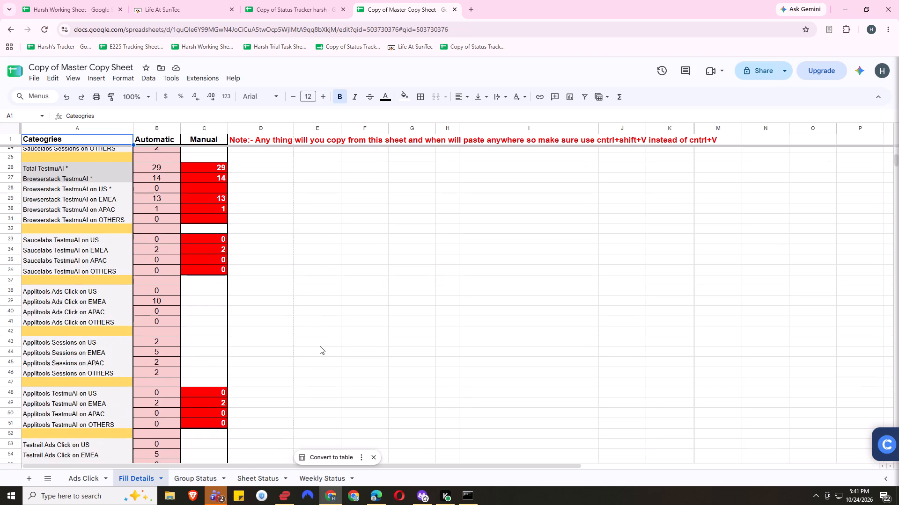
scroll(320, 346, down, 16)
scroll(320, 344, down, 7)
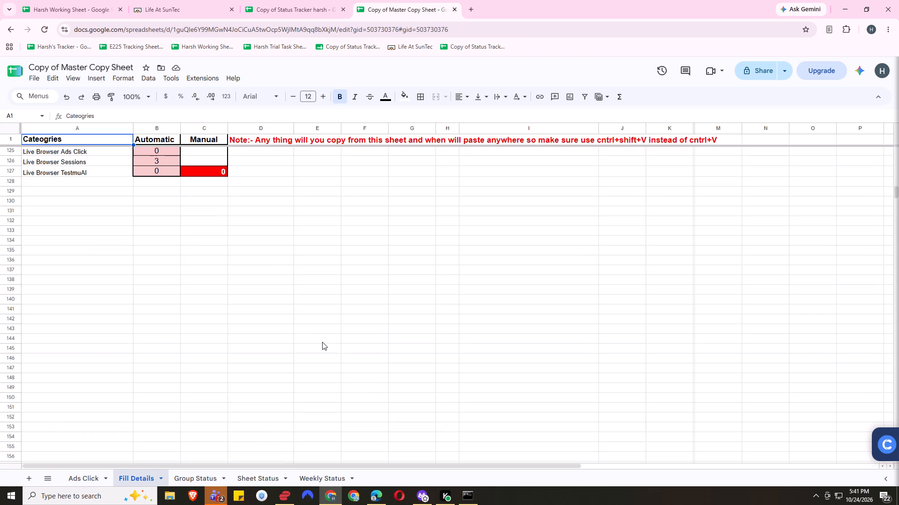
scroll(322, 342, up, 7)
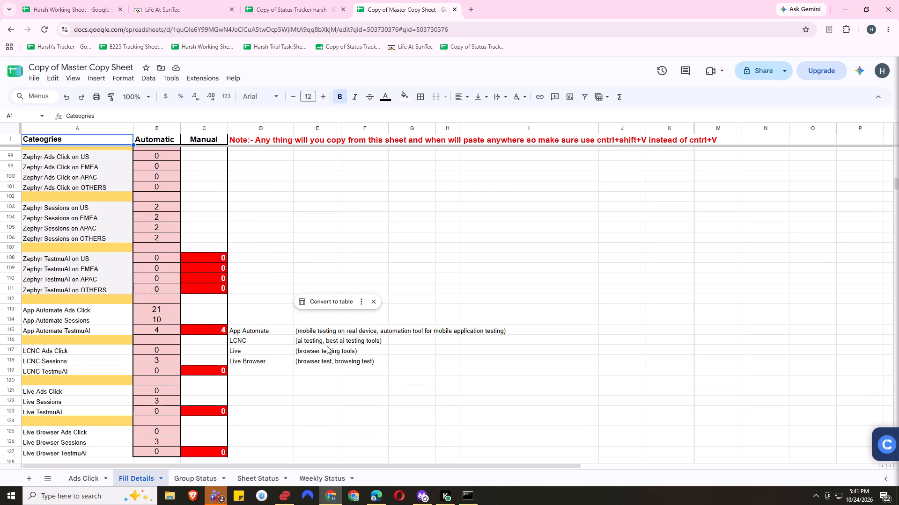
scroll(337, 376, down, 4)
scroll(337, 373, up, 10)
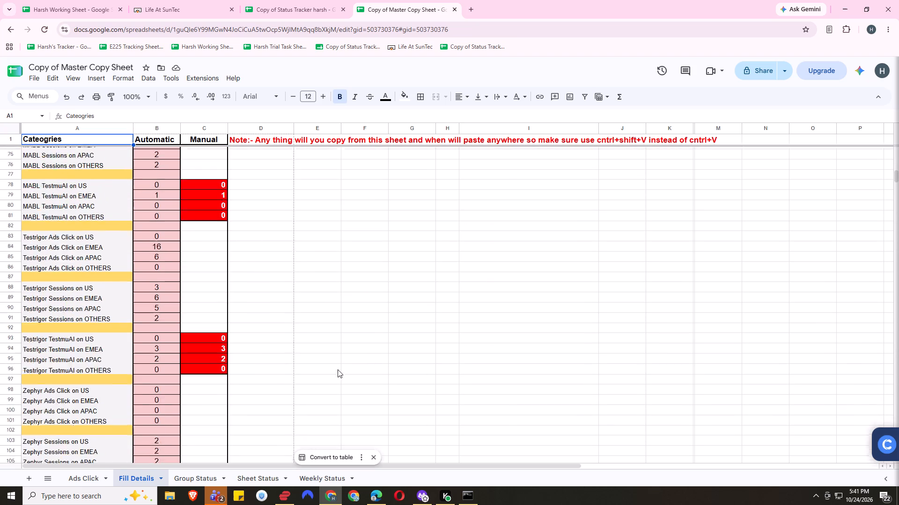
scroll(338, 369, up, 20)
scroll(338, 369, up, 1)
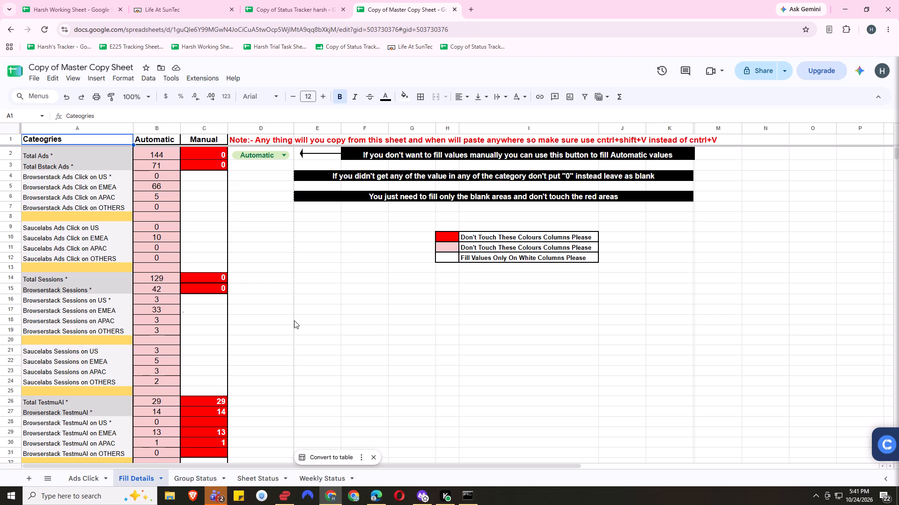
Review the keyword counts and Status text on the Group Status sheet down to G2 Comparision, and return to Fill Details.
click(196, 479)
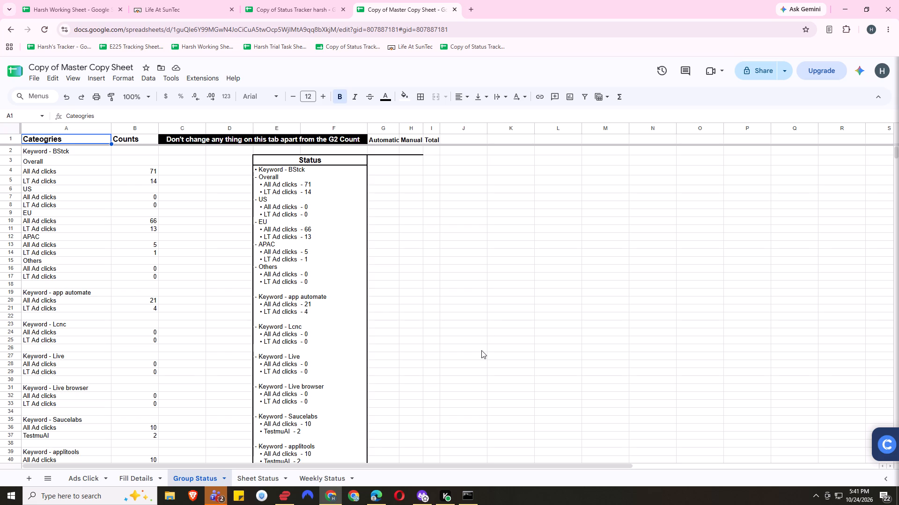
scroll(481, 350, down, 1)
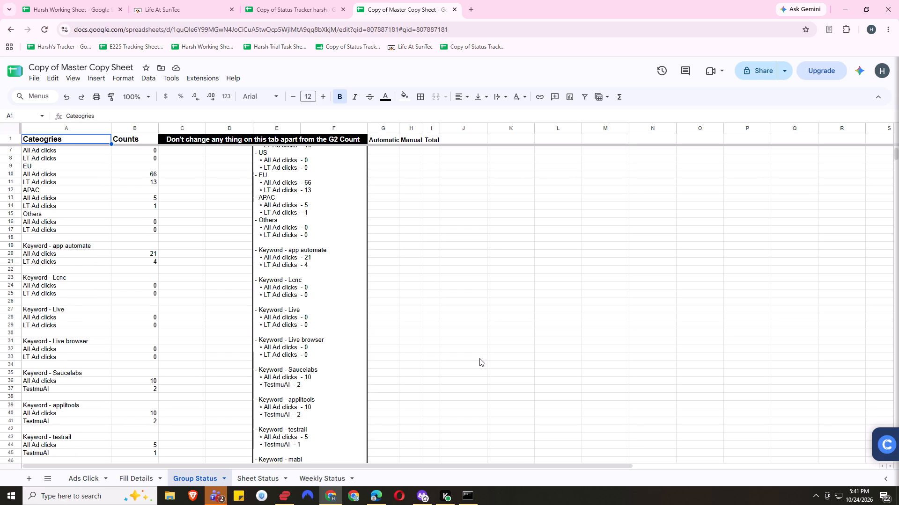
scroll(479, 360, down, 3)
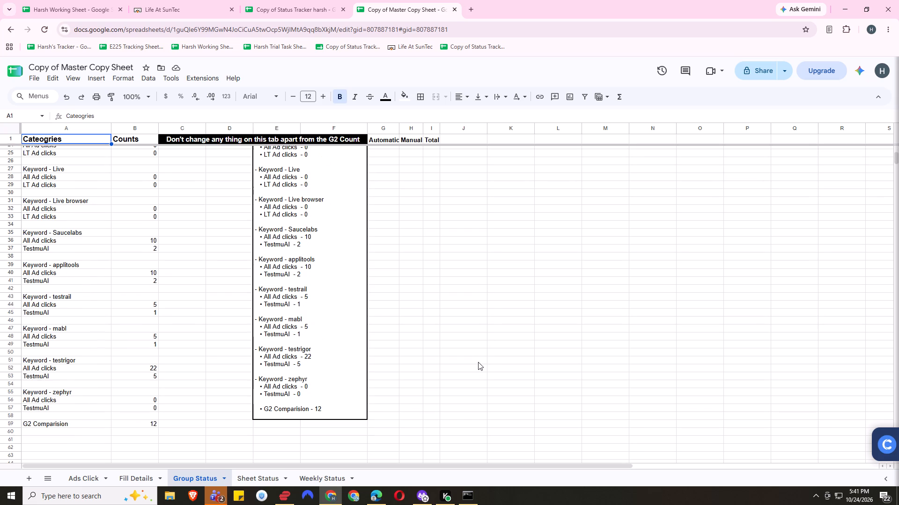
scroll(478, 362, up, 7)
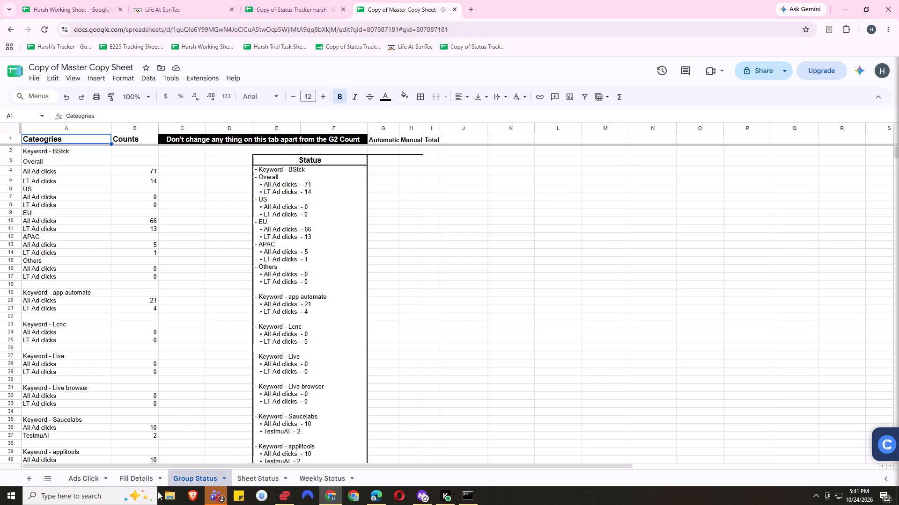
click(138, 483)
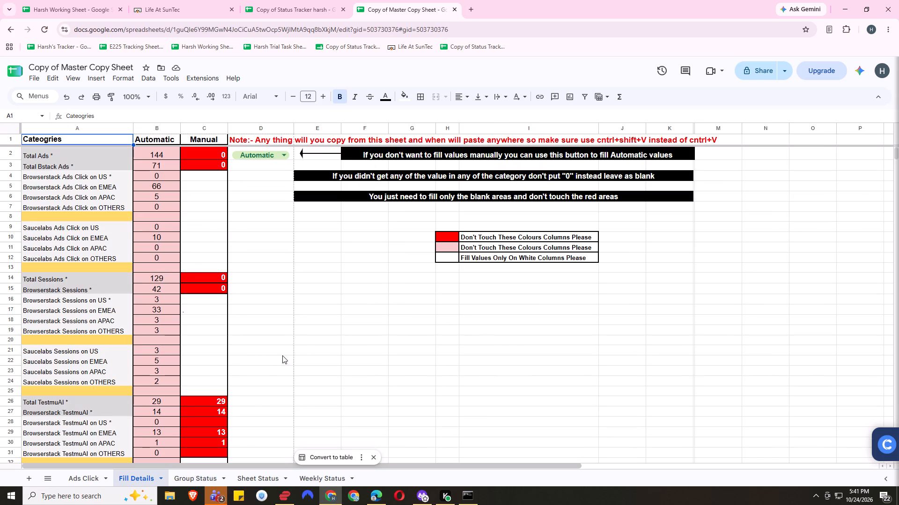
scroll(306, 351, up, 4)
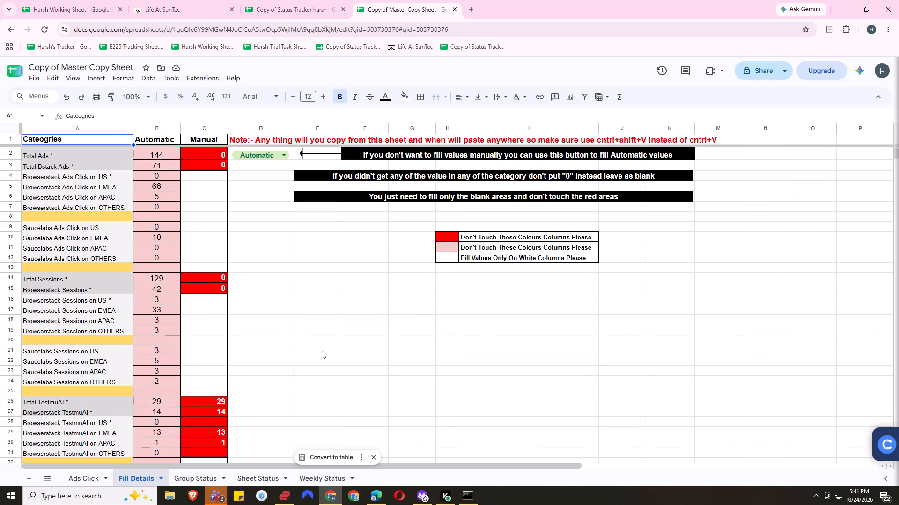
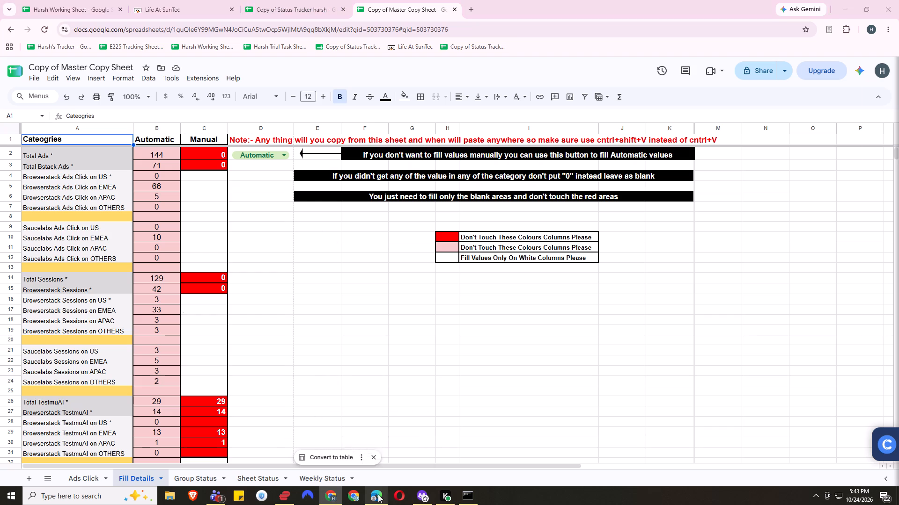
Close the Microsoft Edge window.
click(889, 3)
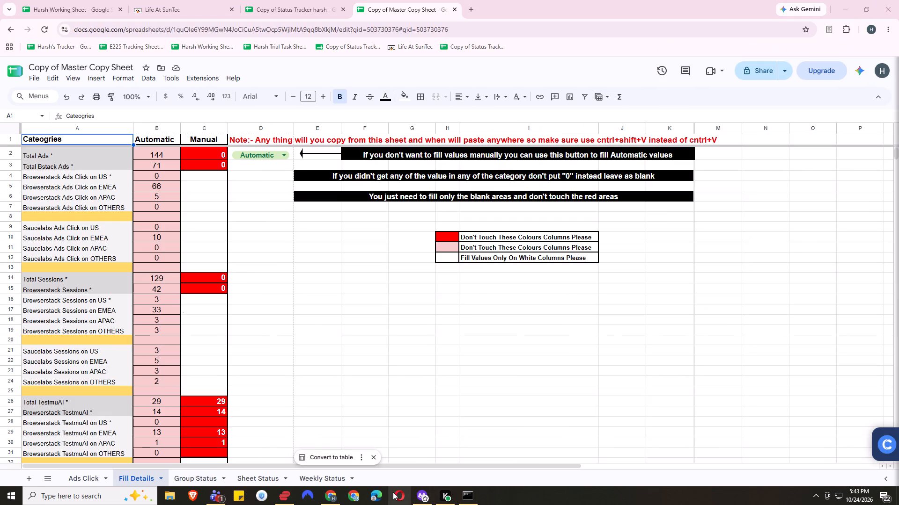
Open the ExpressVPN app.
click(290, 504)
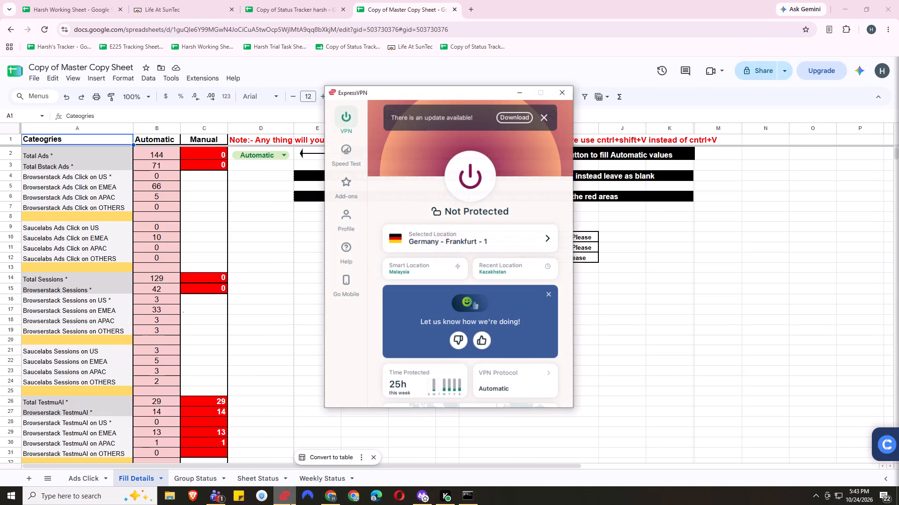
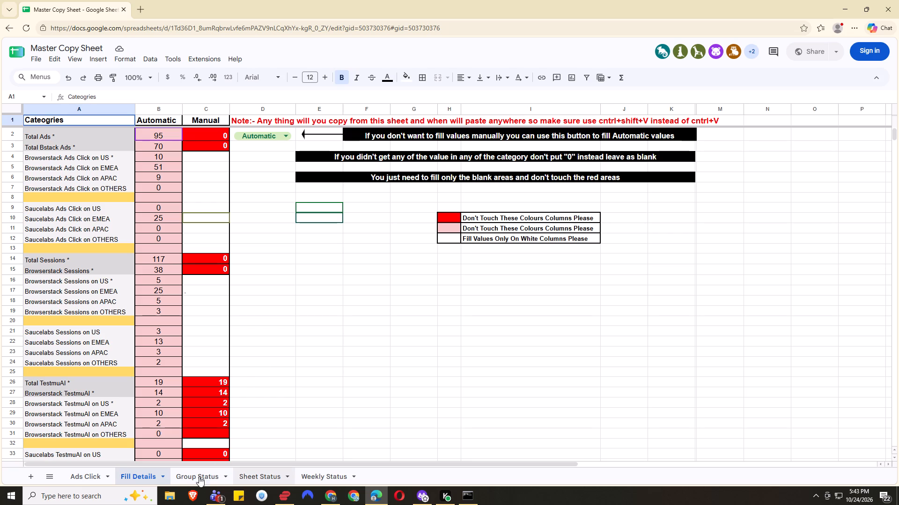
Check the Ads Click sheet, then copy the entire Automatic column from the Fill Details sheet.
click(81, 480)
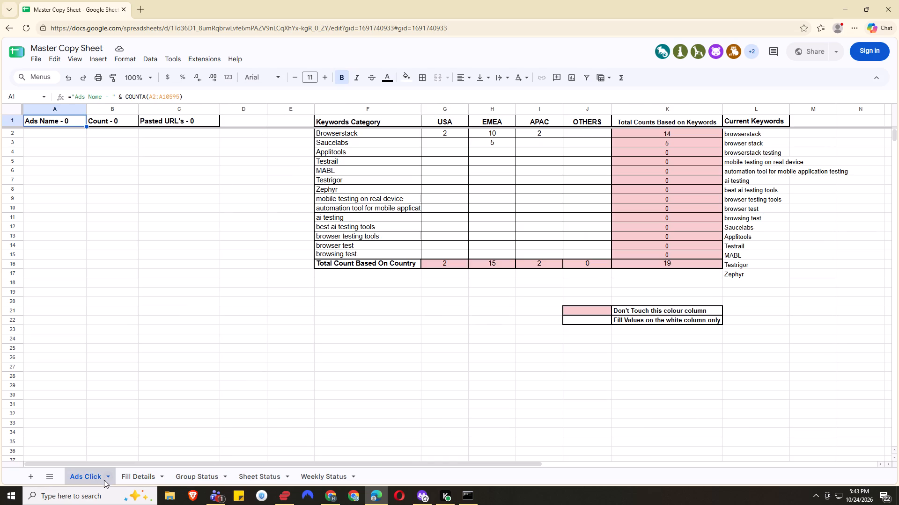
click(132, 480)
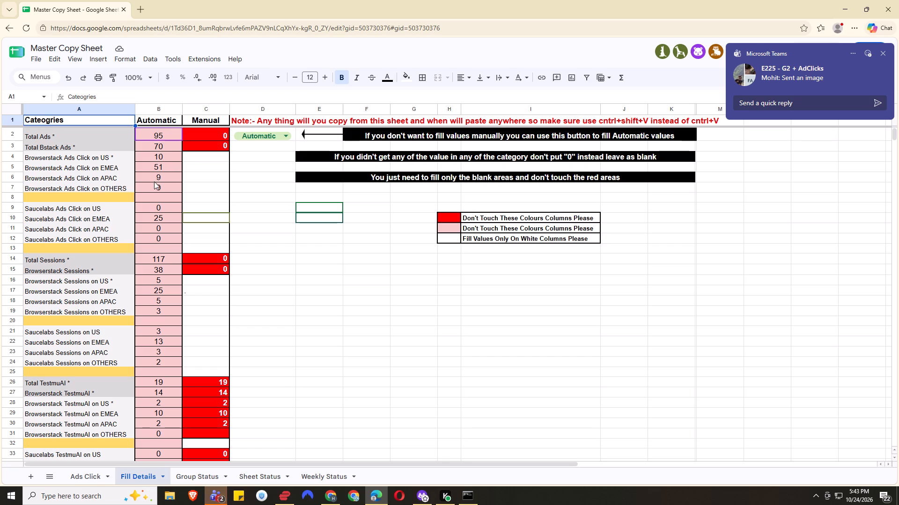
click(162, 106)
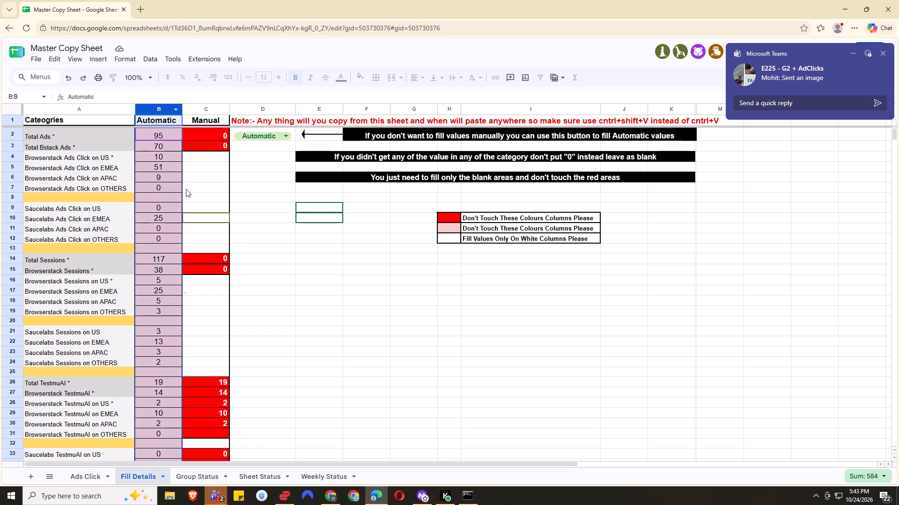
key(ctrl+c)
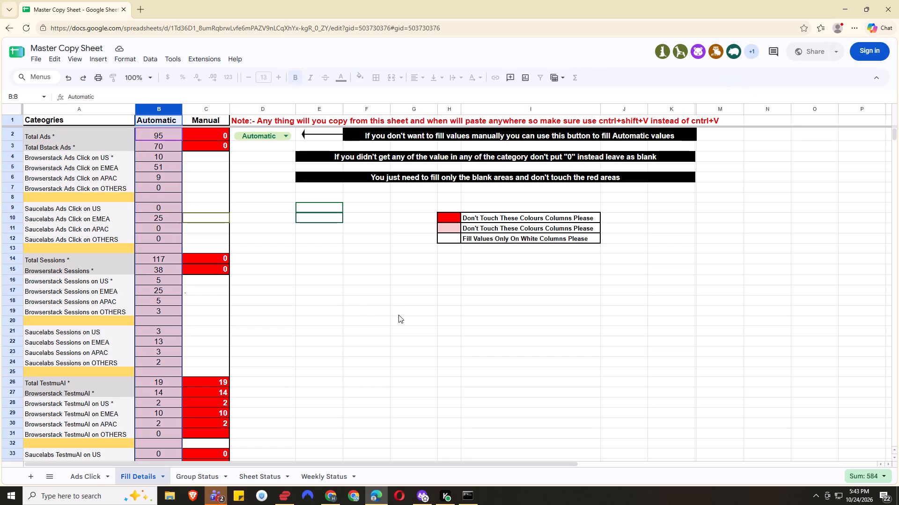
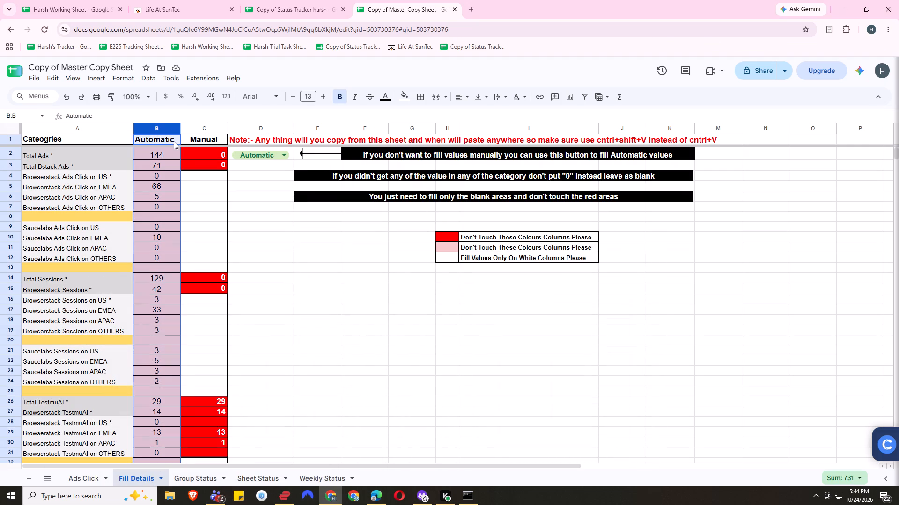
Paste the copied Automatic column values back over column B of the Fill Details sheet.
key(ctrl+v)
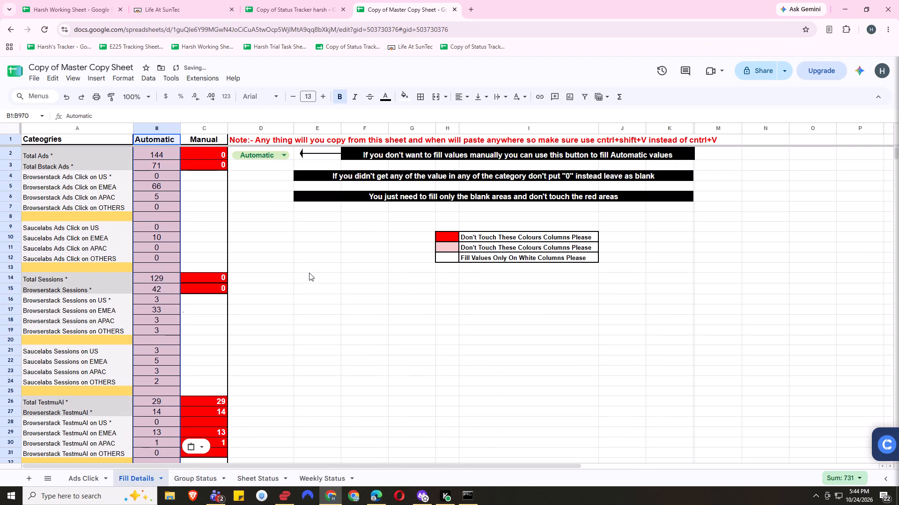
click(348, 349)
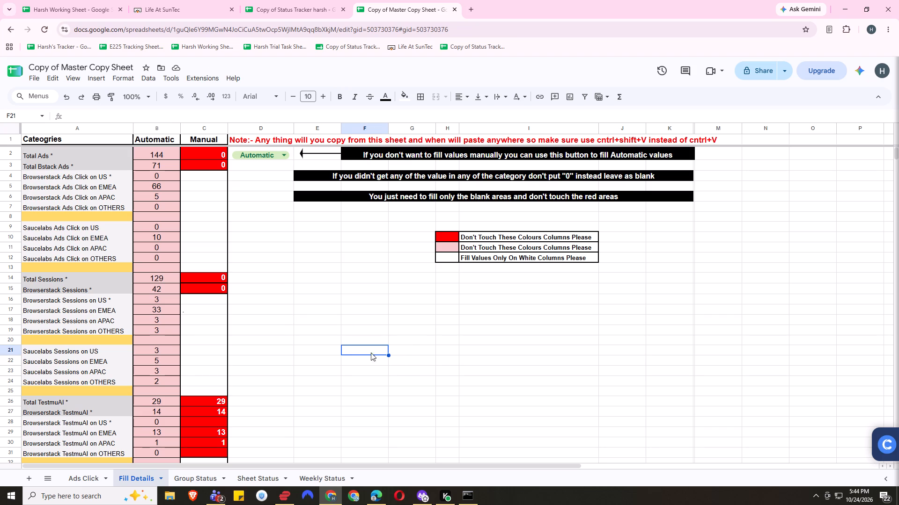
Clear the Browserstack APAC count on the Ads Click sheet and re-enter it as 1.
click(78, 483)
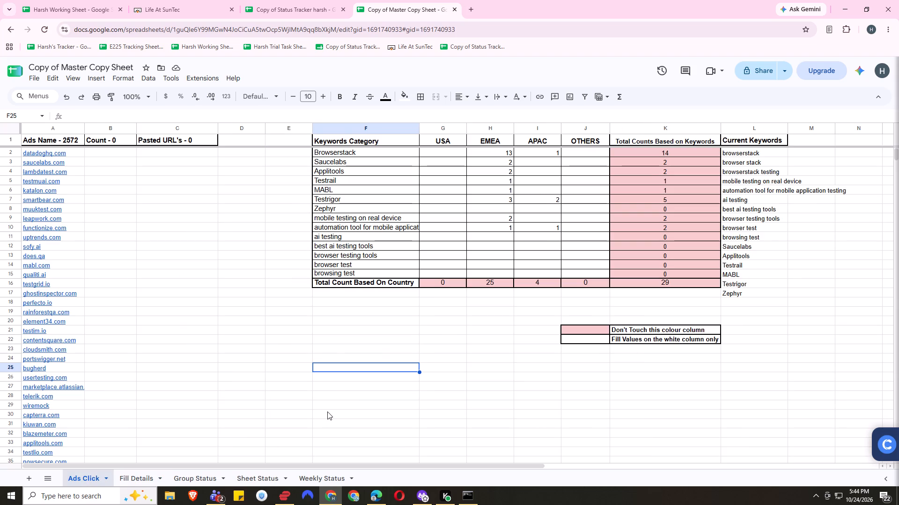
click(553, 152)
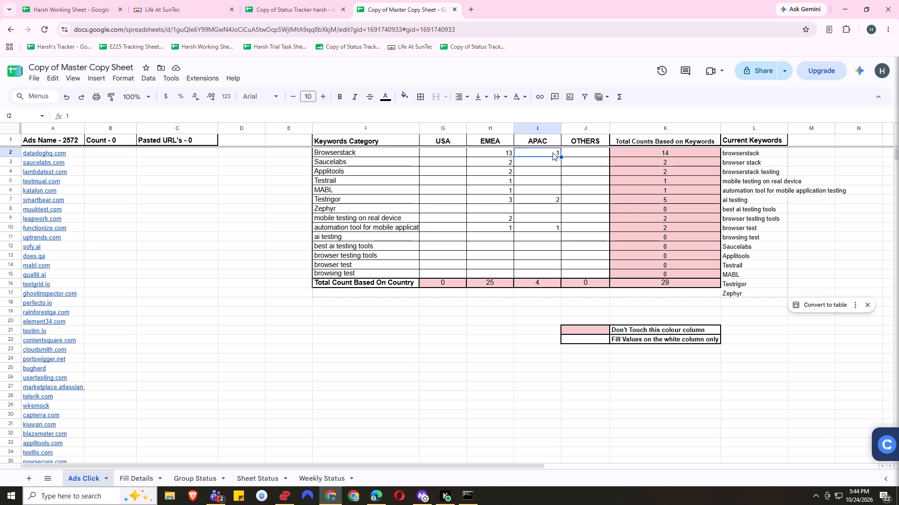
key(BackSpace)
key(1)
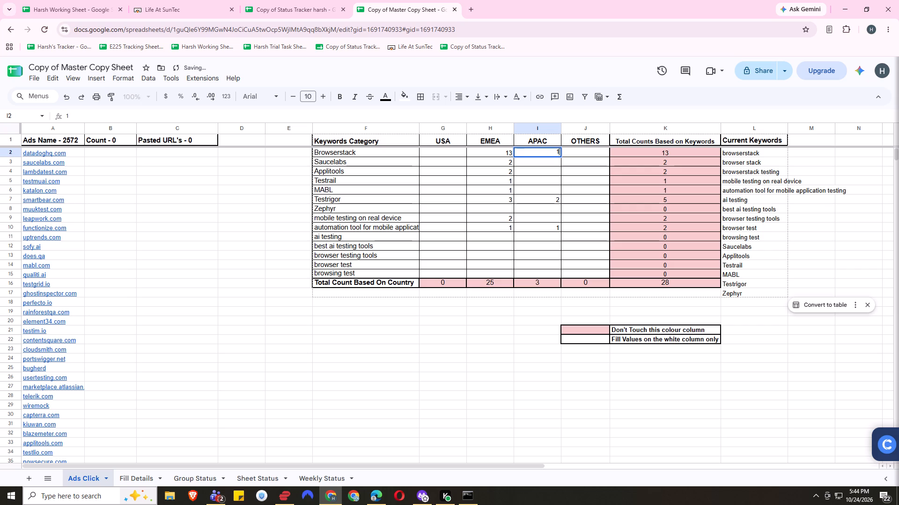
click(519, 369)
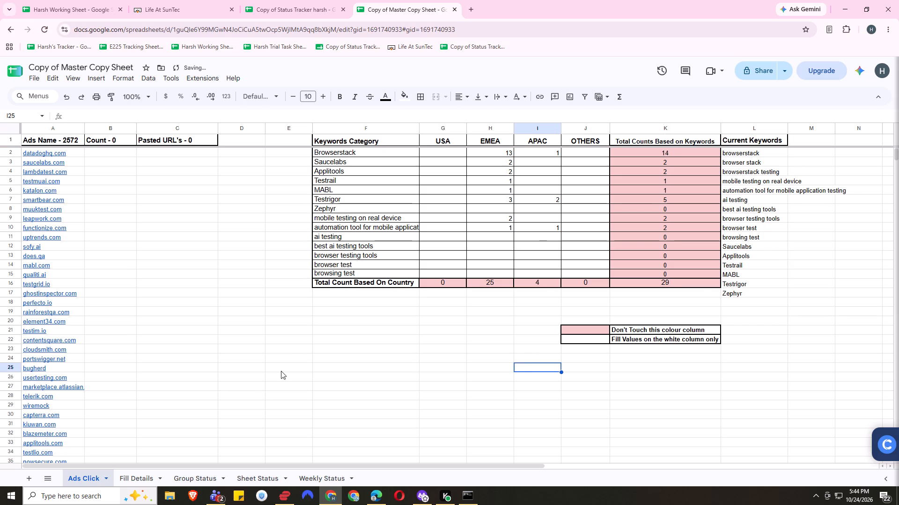
Return to the Fill Details sheet and reload the spreadsheet page.
click(133, 475)
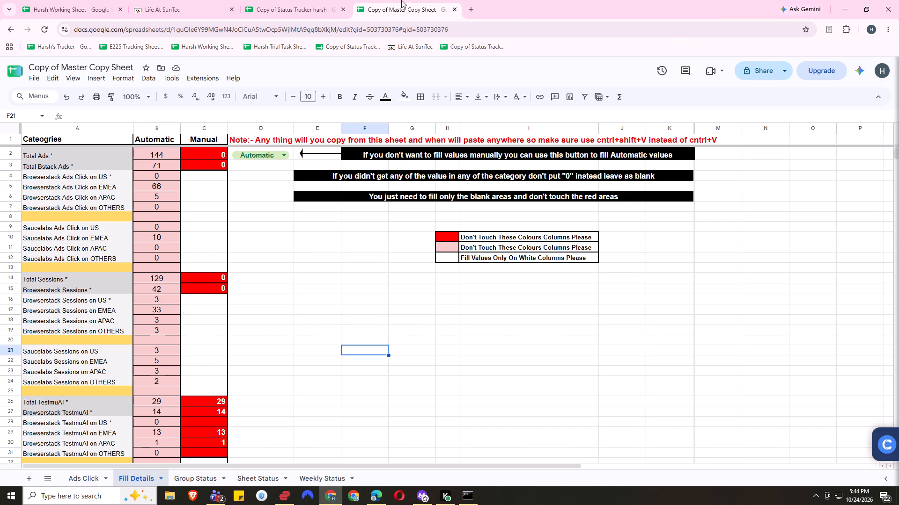
click(44, 28)
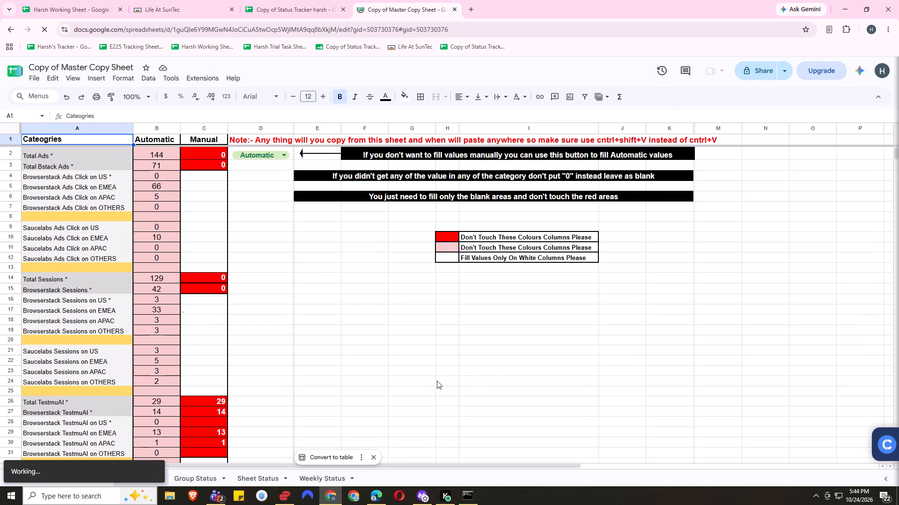
click(287, 500)
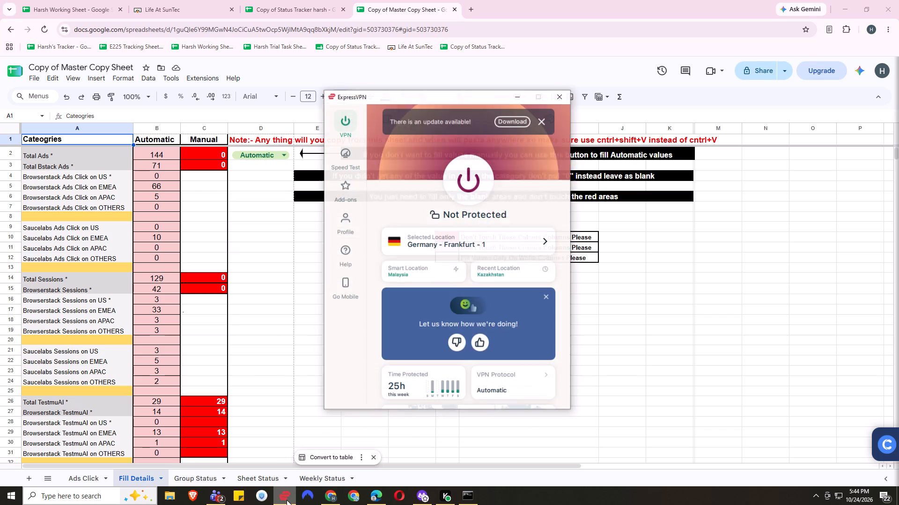
click(287, 500)
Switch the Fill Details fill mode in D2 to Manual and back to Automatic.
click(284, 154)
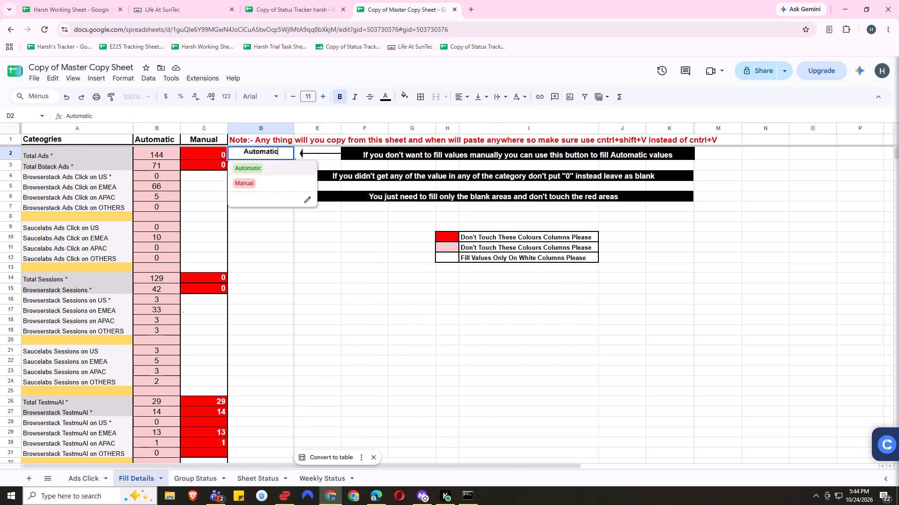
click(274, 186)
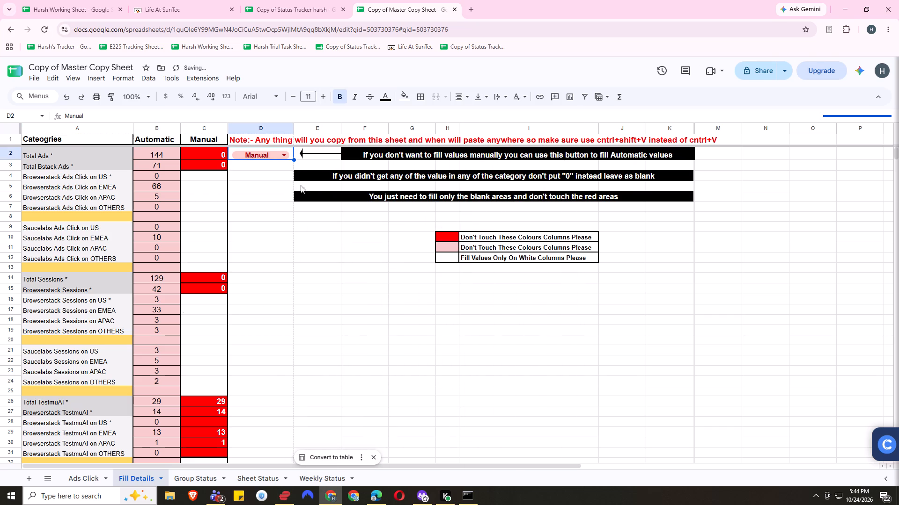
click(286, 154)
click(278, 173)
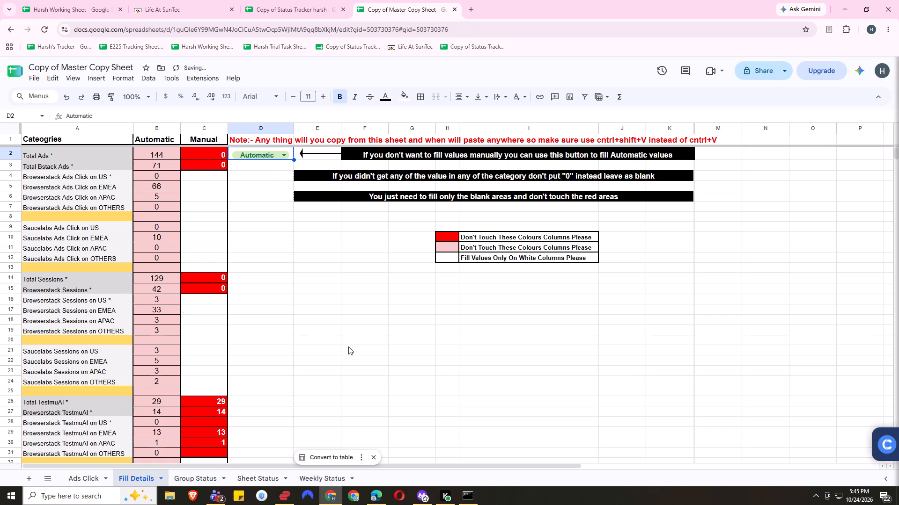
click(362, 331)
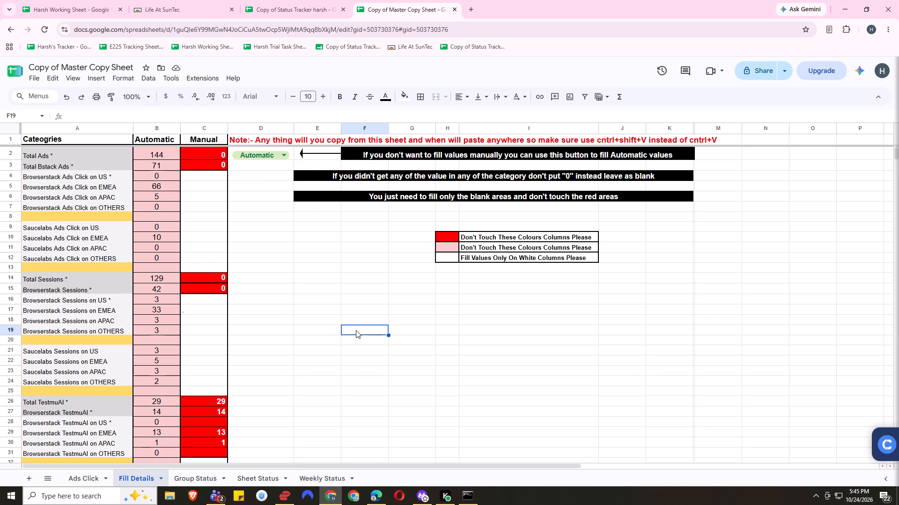
Review the Automatic and Manual values for every category on the Fill Details sheet.
scroll(359, 330, up, 1)
scroll(362, 330, down, 3)
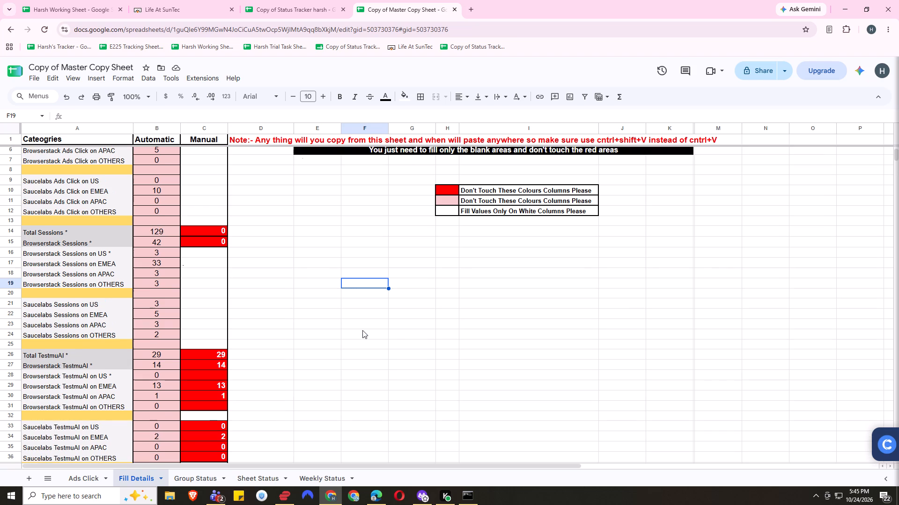
scroll(362, 330, up, 5)
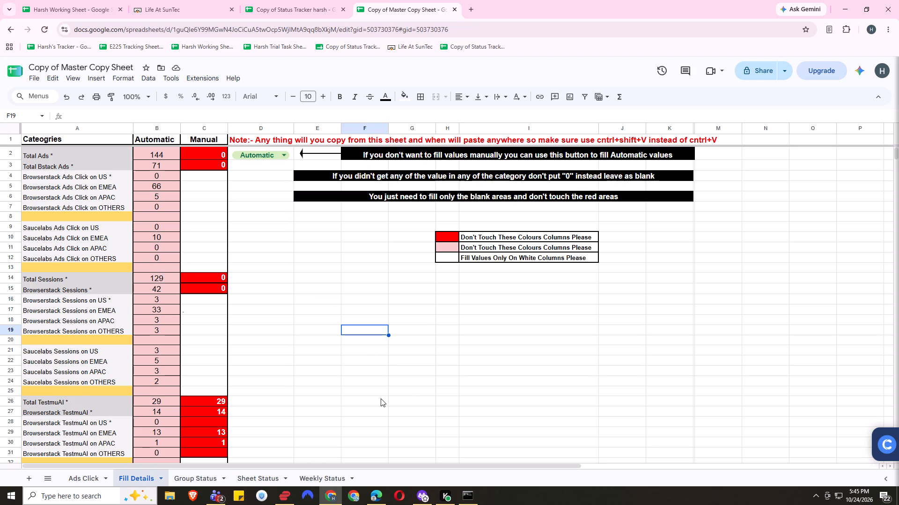
scroll(381, 398, down, 17)
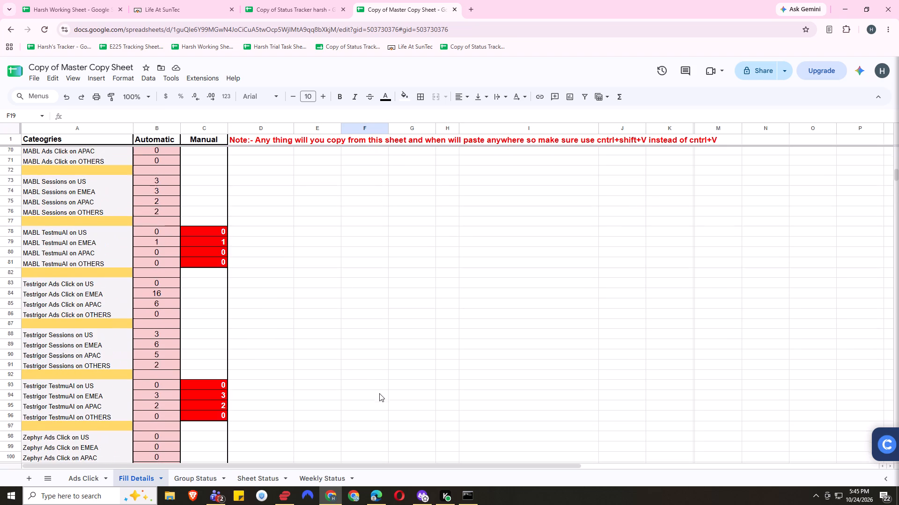
scroll(379, 393, down, 6)
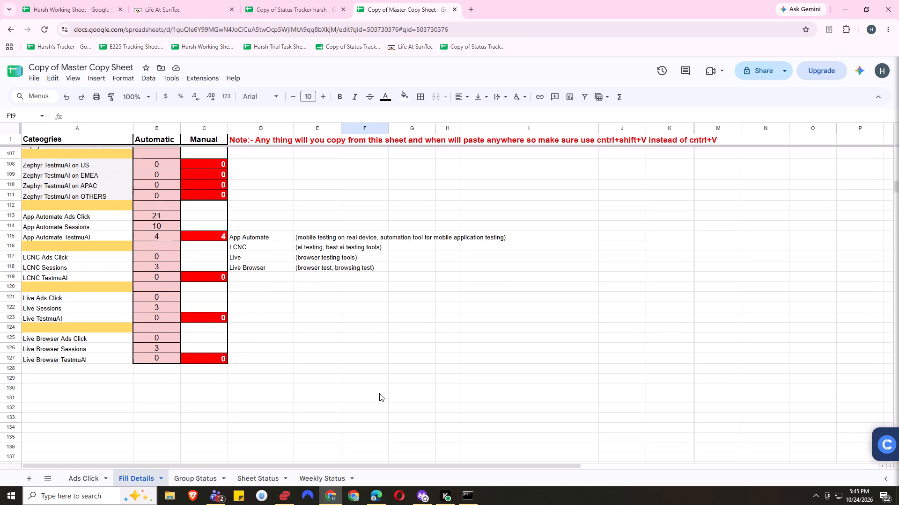
scroll(379, 393, up, 18)
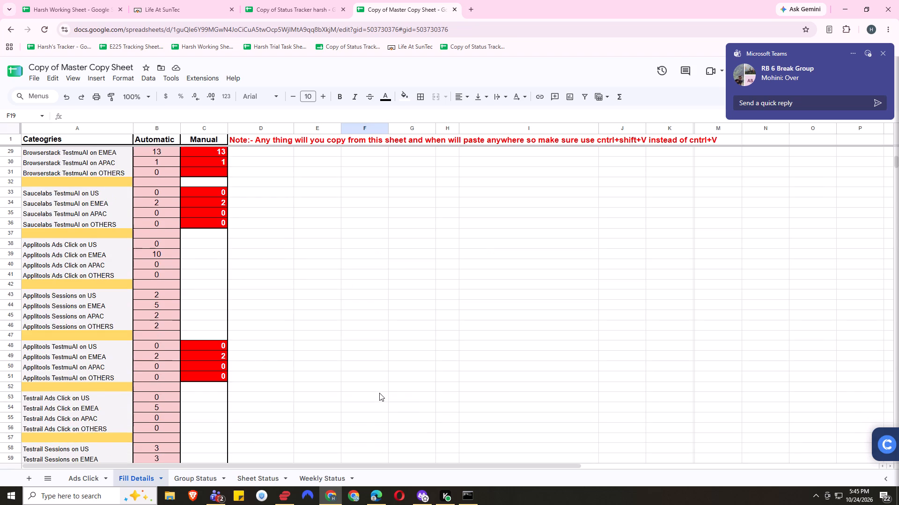
scroll(379, 393, up, 11)
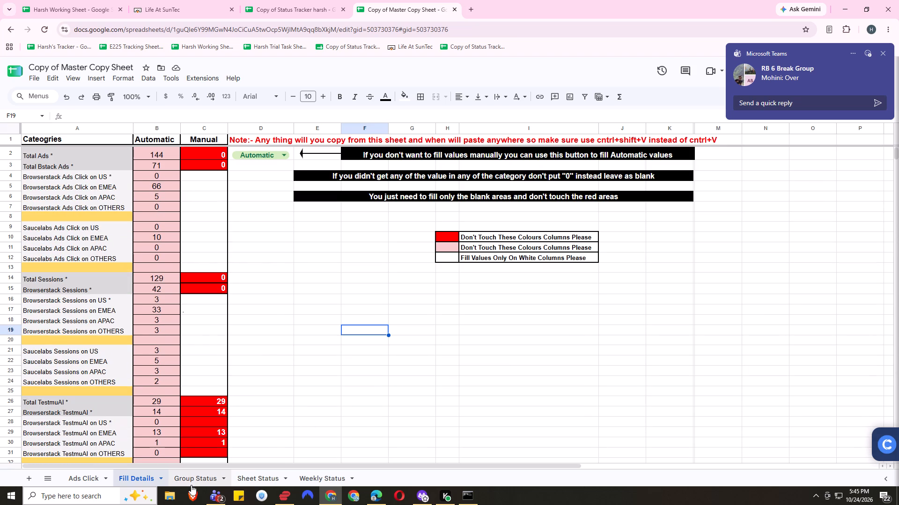
Review the ad click and session counts on the Group Status sheet and the Sheet Status sheet.
click(191, 485)
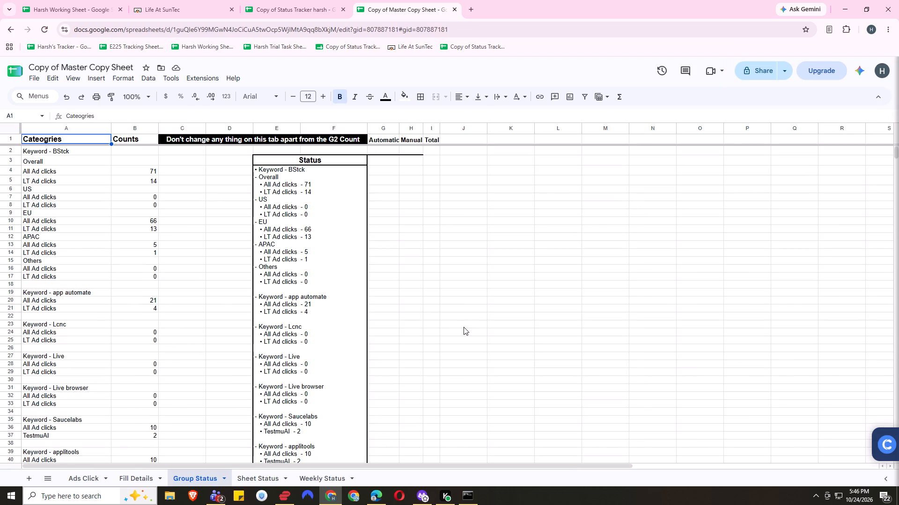
scroll(459, 327, down, 4)
scroll(457, 328, up, 6)
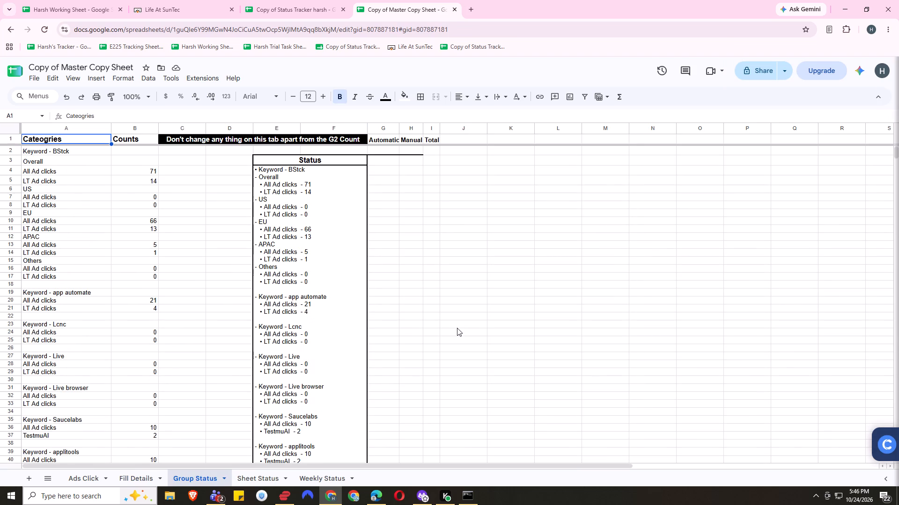
scroll(457, 328, up, 4)
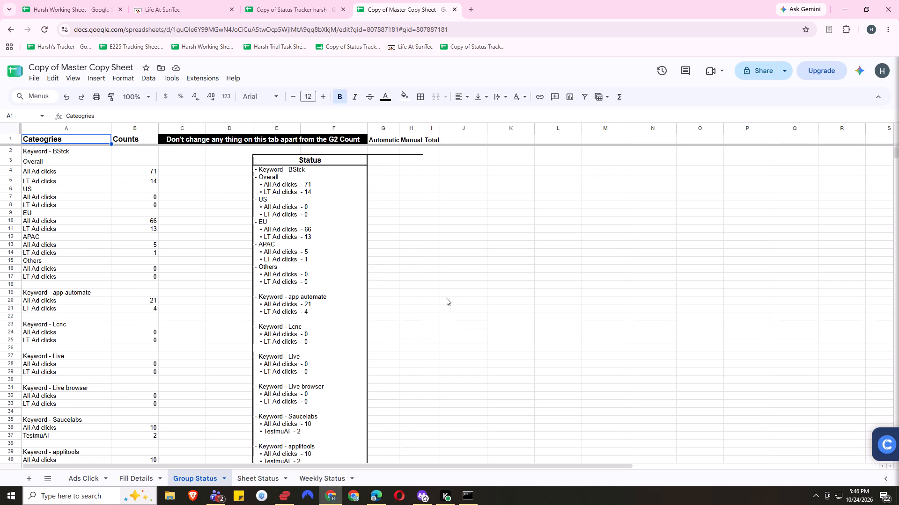
click(256, 482)
scroll(327, 397, down, 2)
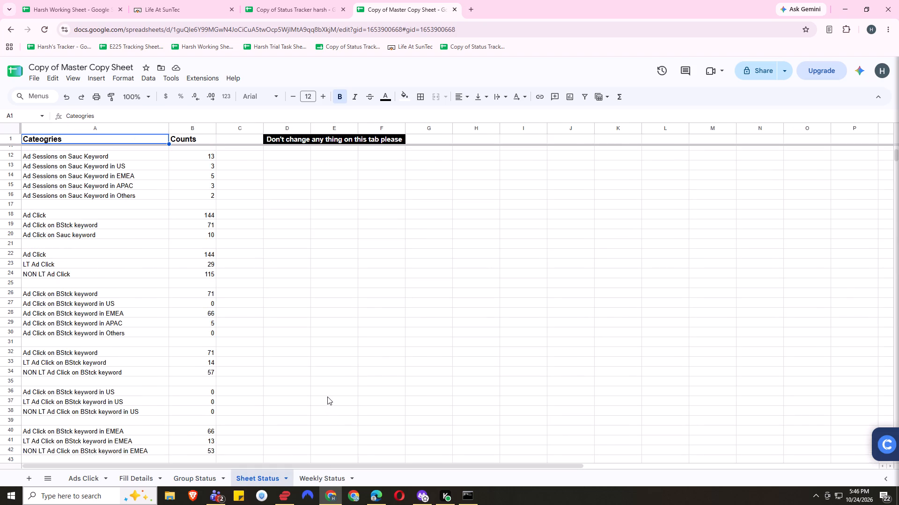
scroll(327, 397, up, 3)
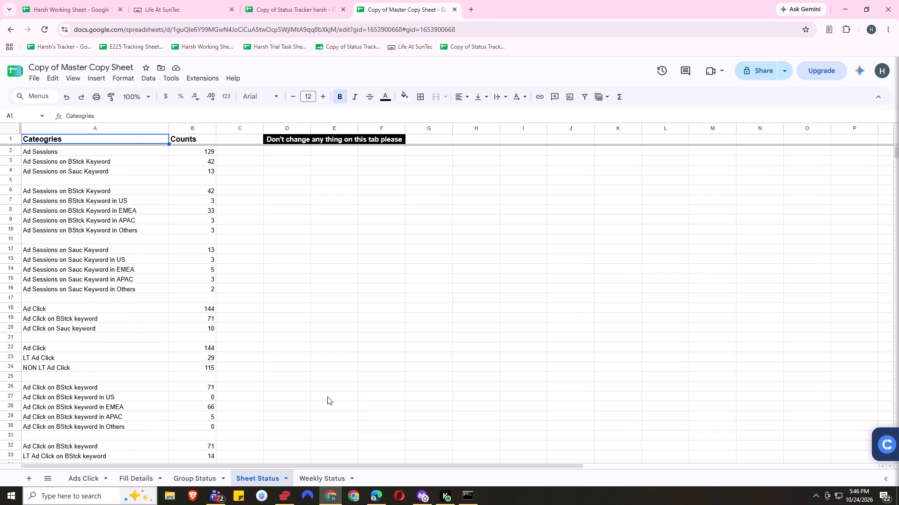
scroll(327, 397, down, 15)
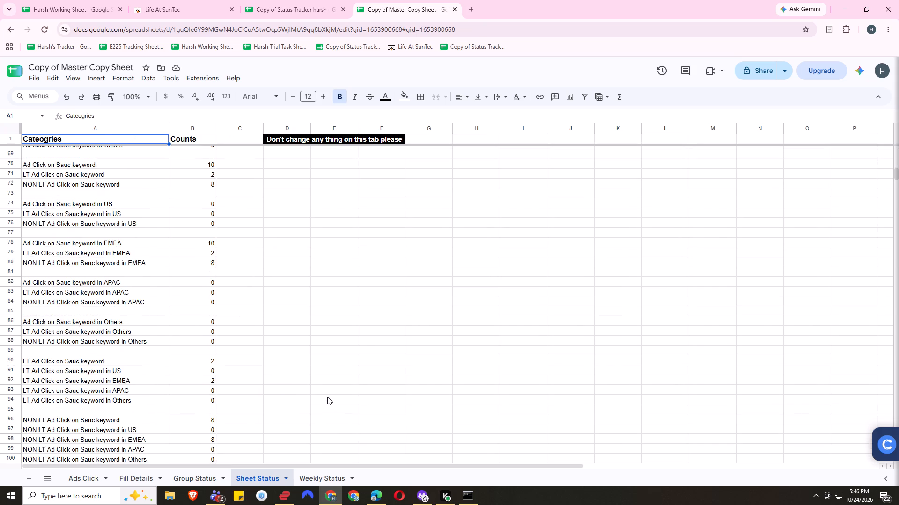
scroll(327, 397, down, 4)
scroll(327, 397, up, 20)
scroll(327, 397, up, 4)
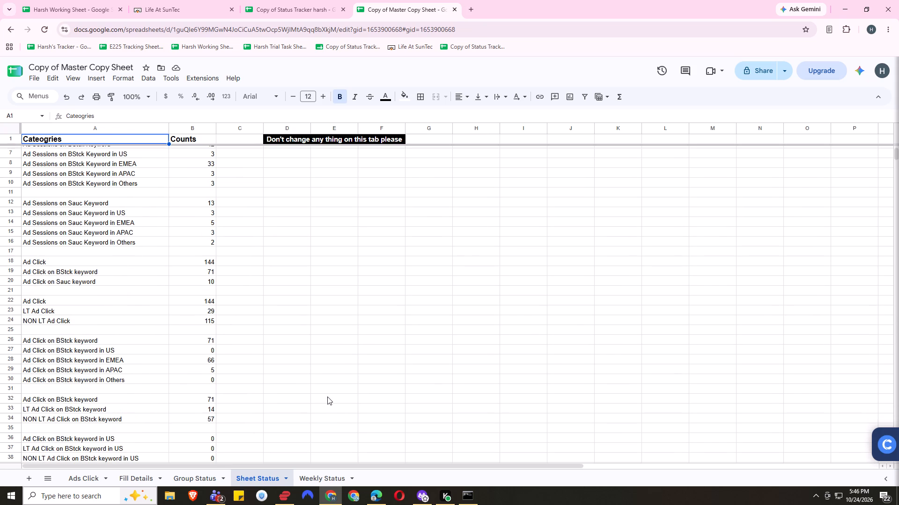
scroll(327, 397, up, 12)
Bookmark the Copy of Master Copy Sheet page in the Bookmarks bar folder.
click(808, 31)
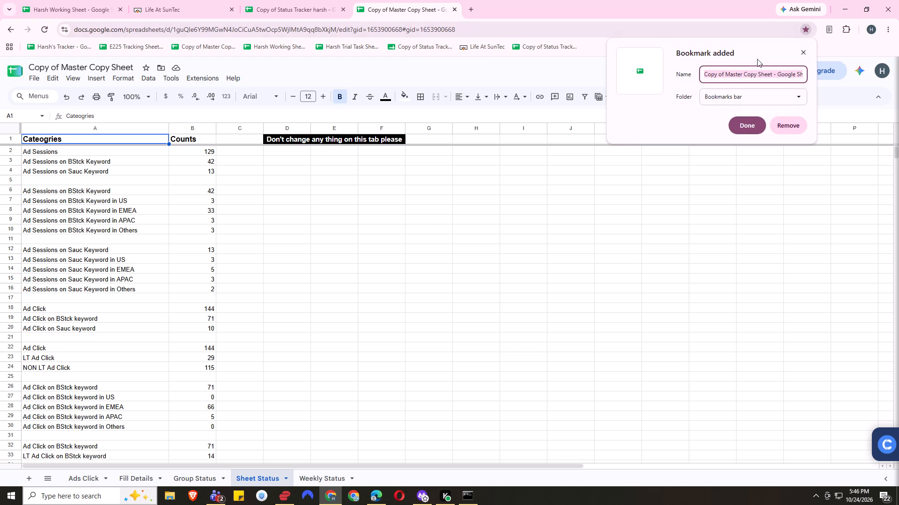
click(746, 126)
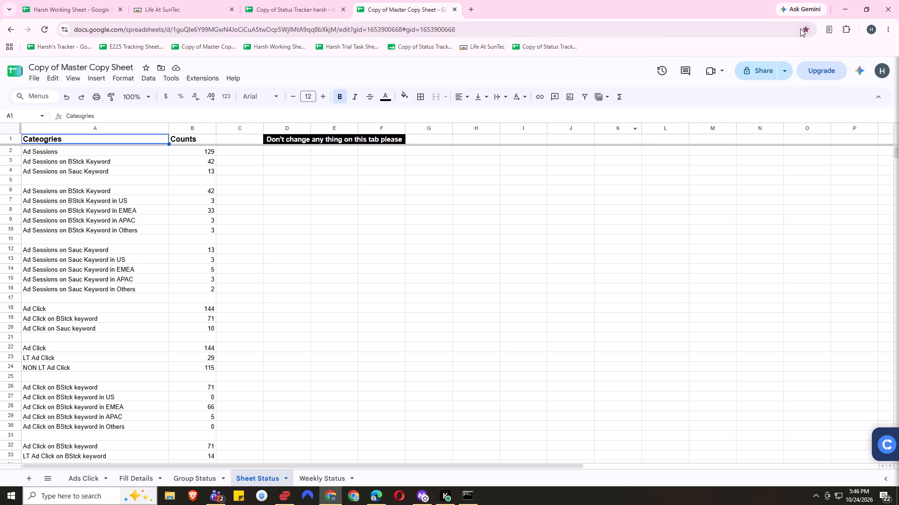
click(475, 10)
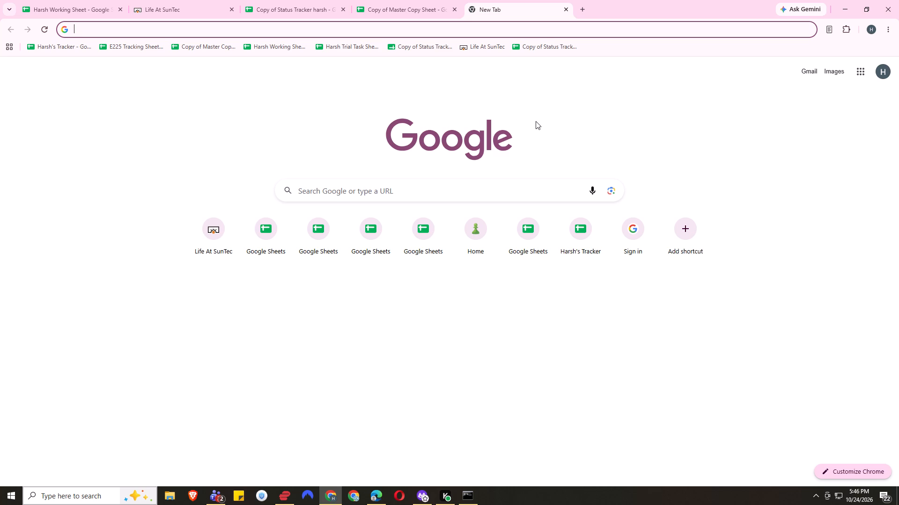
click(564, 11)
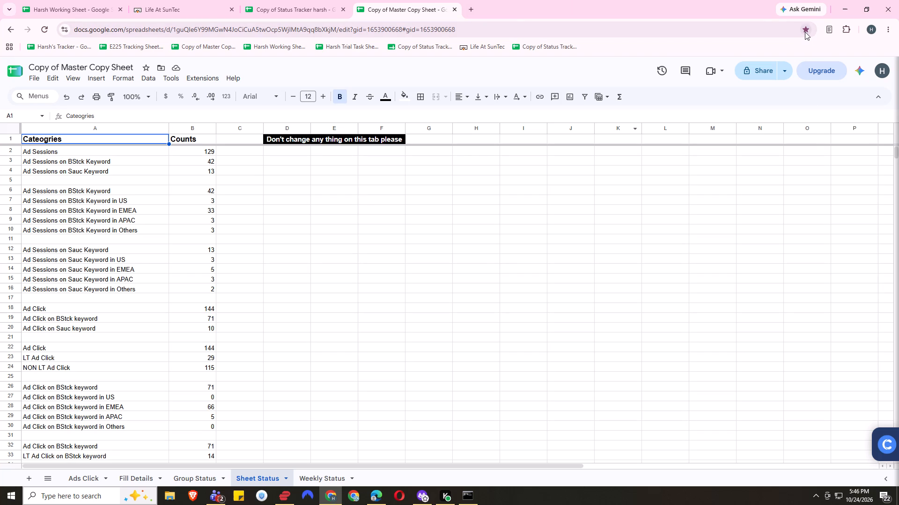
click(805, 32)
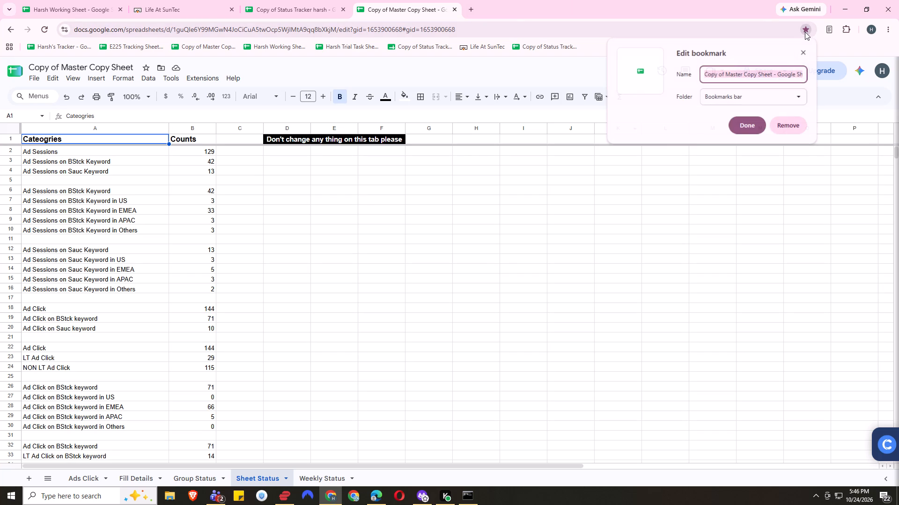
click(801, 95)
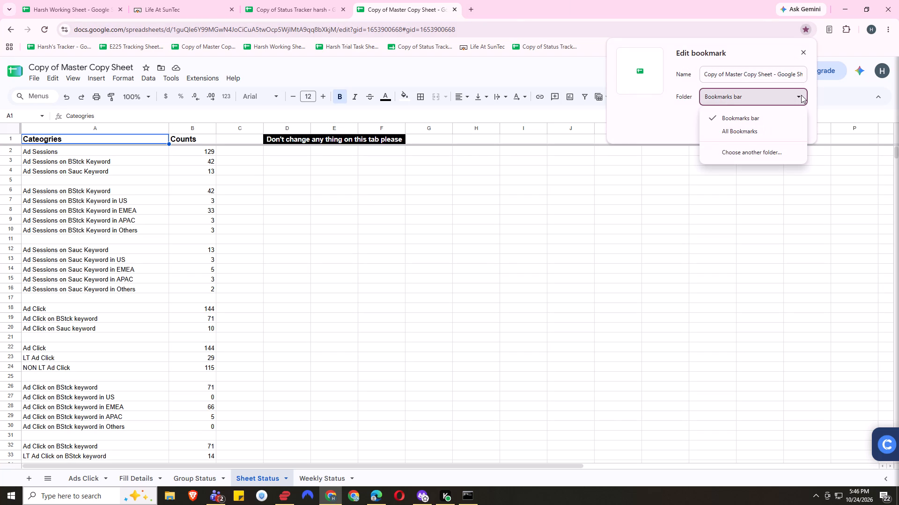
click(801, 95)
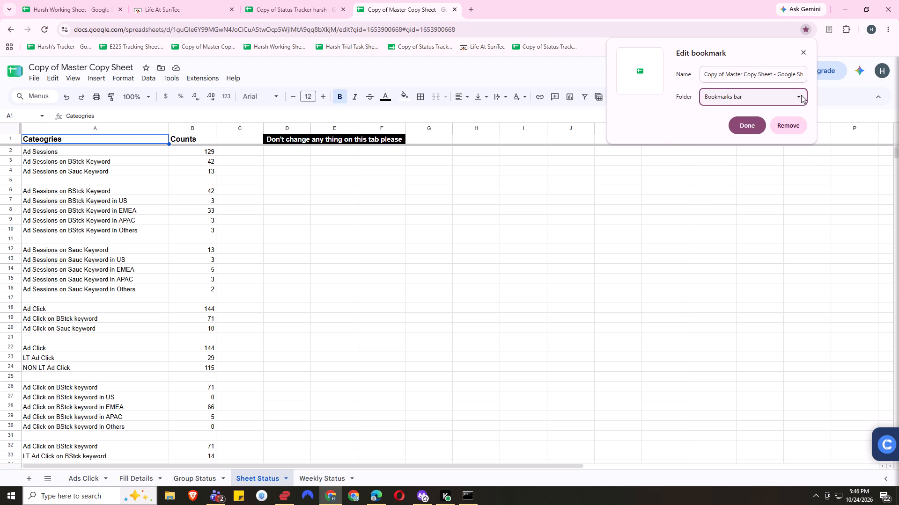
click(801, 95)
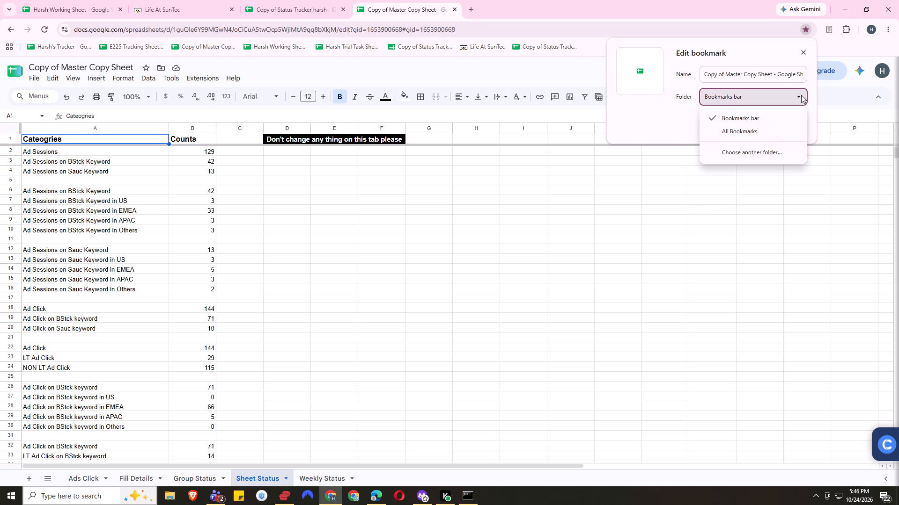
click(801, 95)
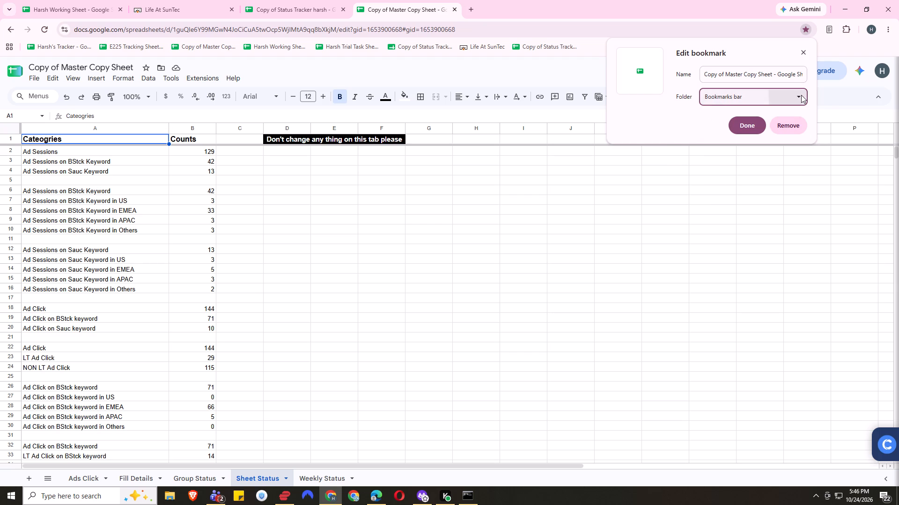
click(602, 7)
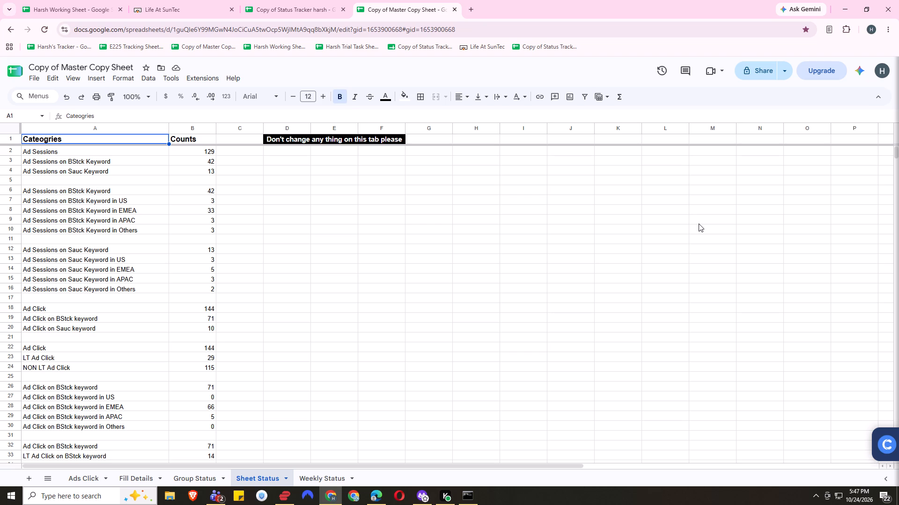
Review the daily ad click columns, the Sum of Data column and the Full Status column on the Weekly Status sheet.
click(319, 482)
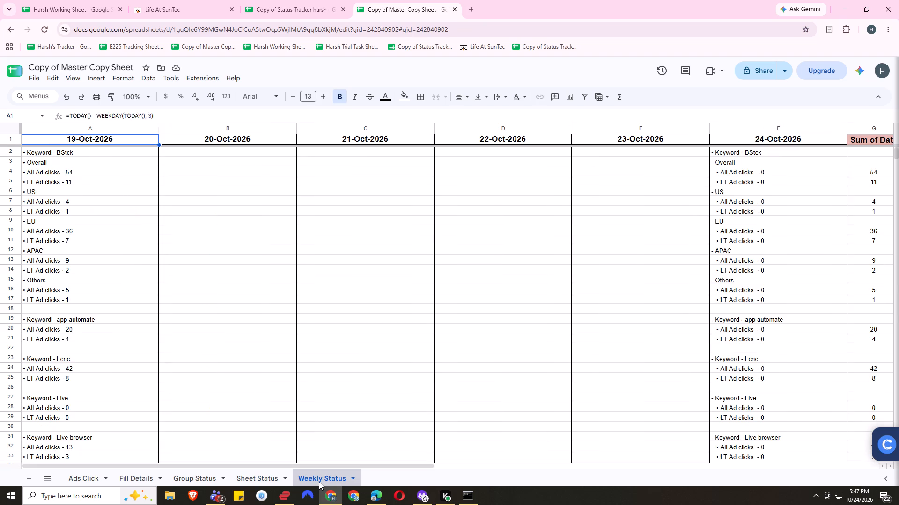
scroll(185, 317, down, 5)
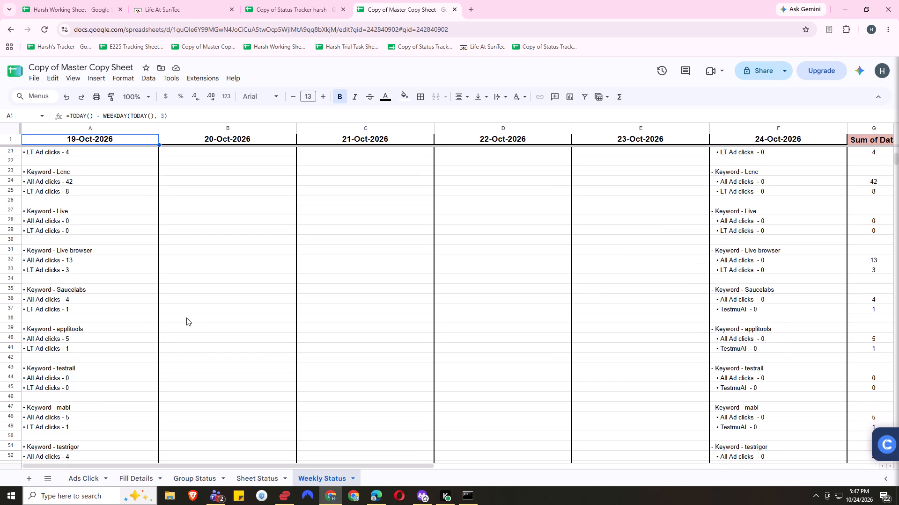
scroll(186, 317, down, 5)
scroll(187, 317, up, 11)
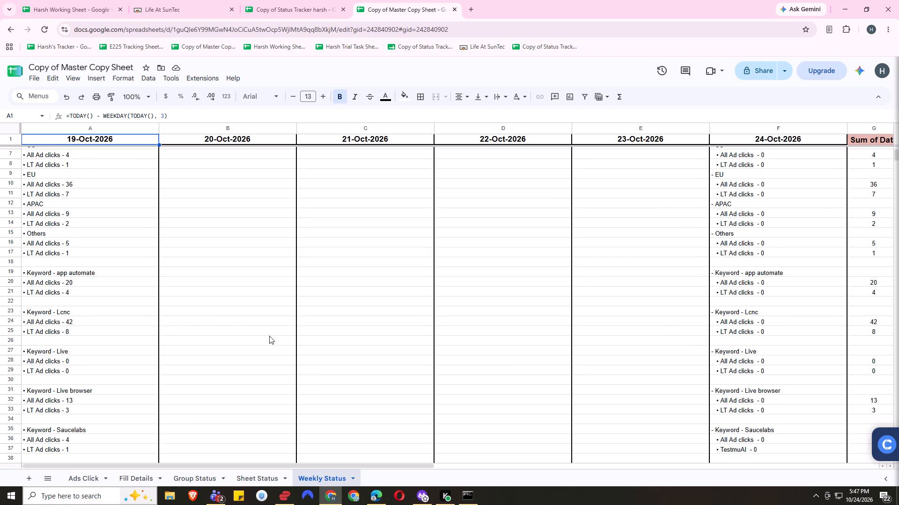
scroll(270, 336, down, 10)
scroll(273, 349, up, 11)
drag(369, 465, 462, 472)
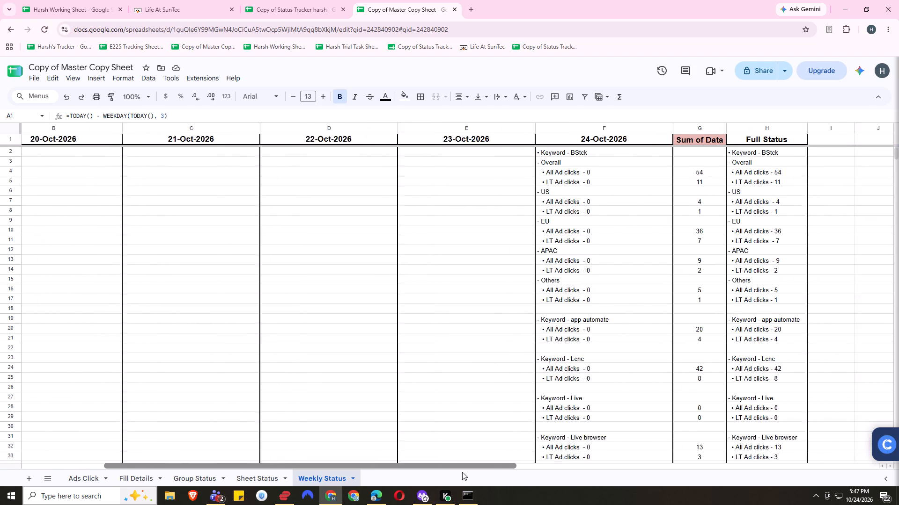
drag(462, 472, 478, 474)
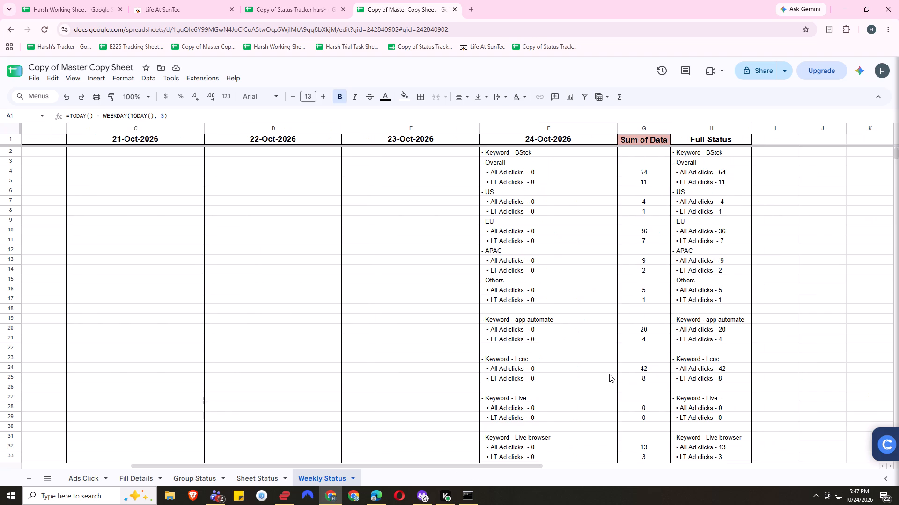
scroll(609, 374, down, 1)
scroll(609, 374, up, 6)
scroll(609, 374, down, 11)
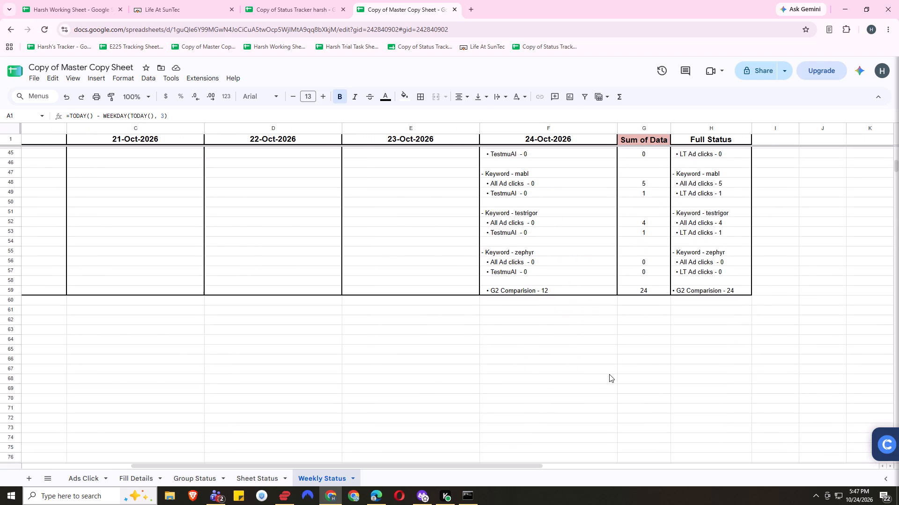
scroll(609, 374, up, 17)
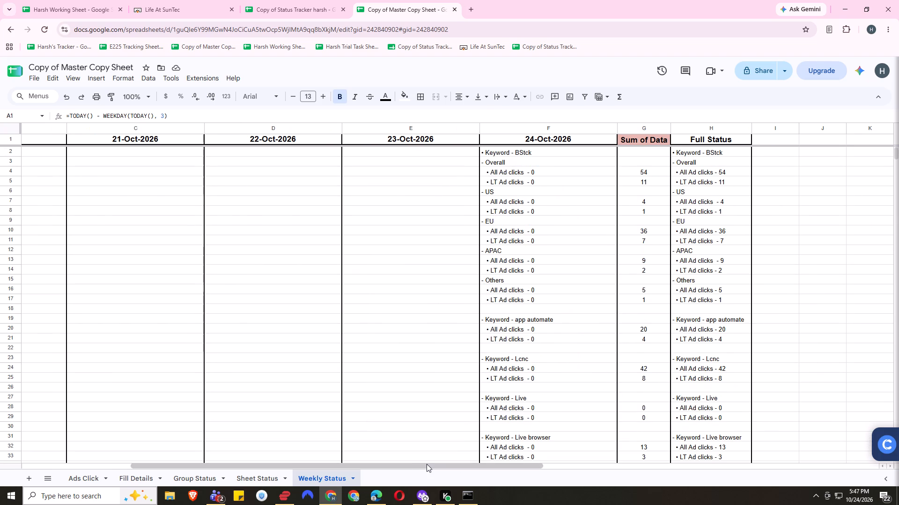
Copy the whole merged Status block, E4:F58, on the Group Status sheet.
click(264, 477)
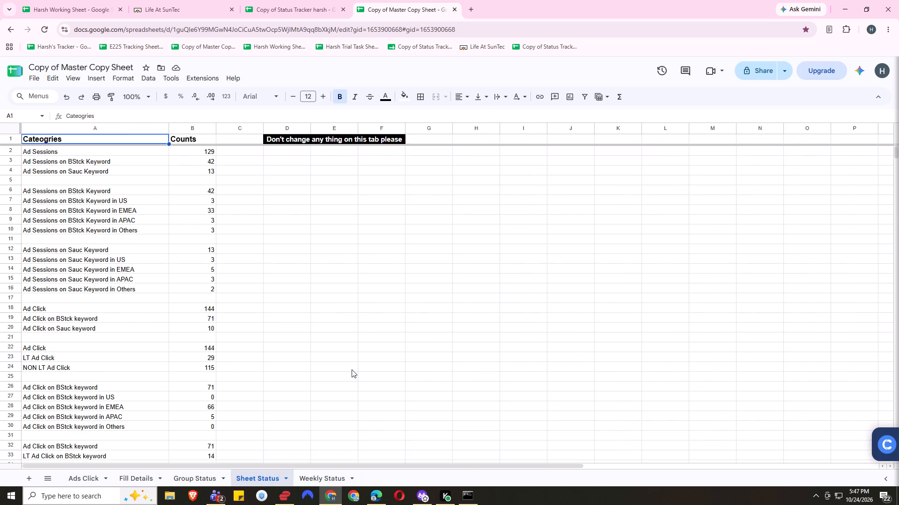
click(190, 481)
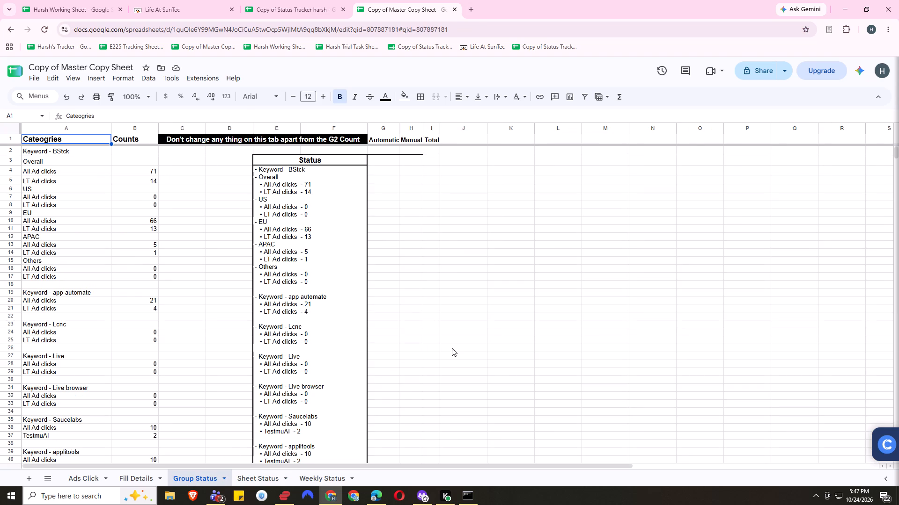
scroll(501, 370, down, 5)
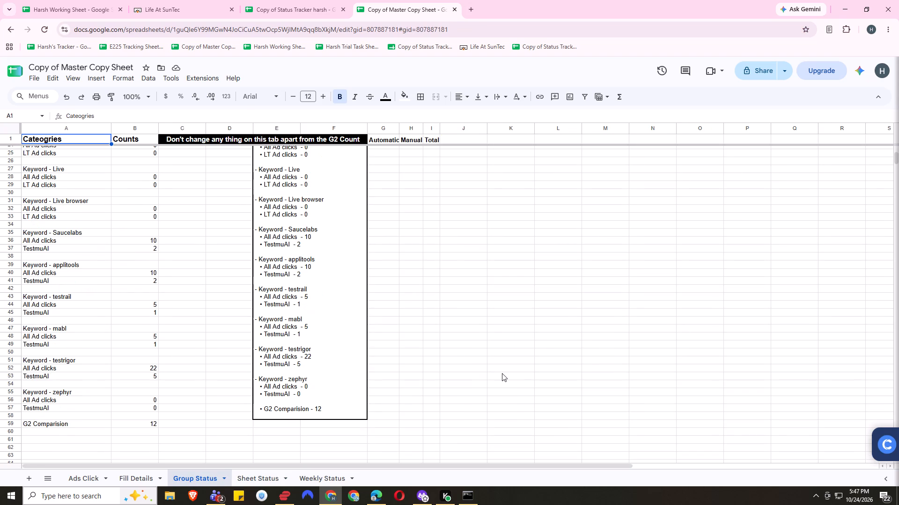
scroll(502, 373, up, 7)
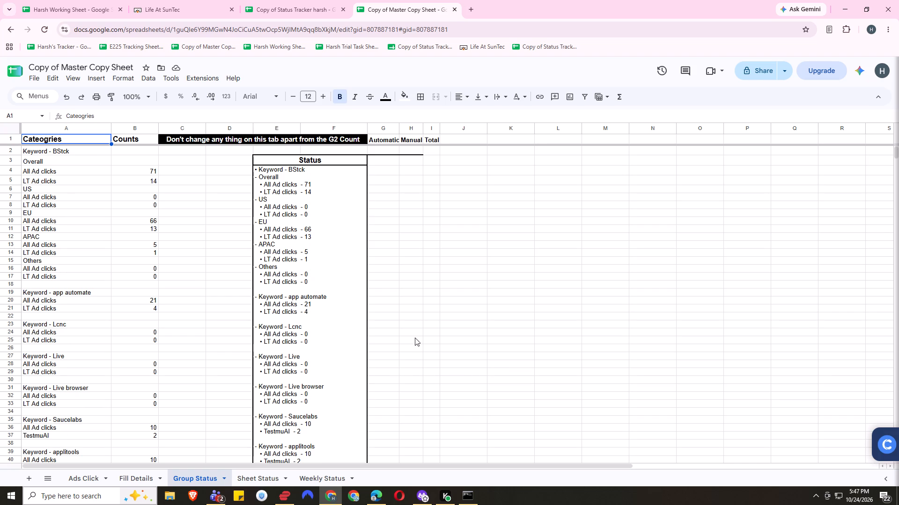
click(333, 337)
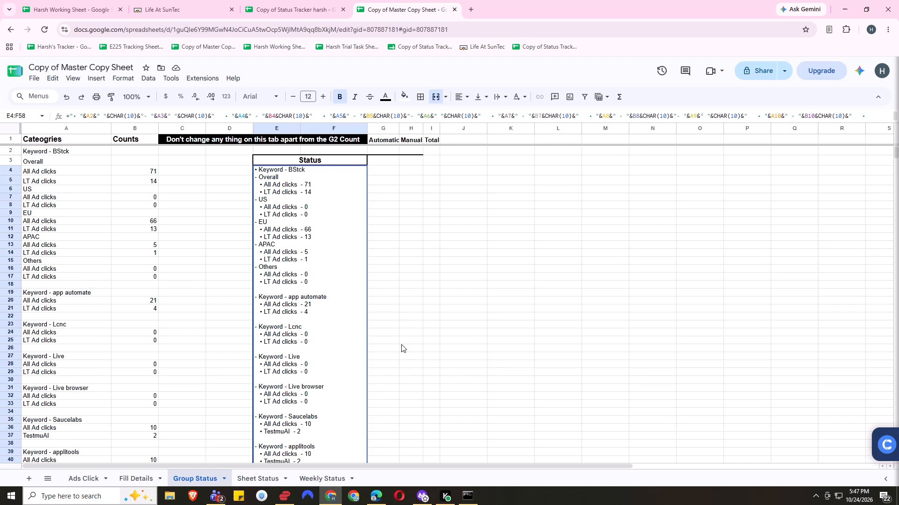
key(ctrl+c)
scroll(429, 354, down, 4)
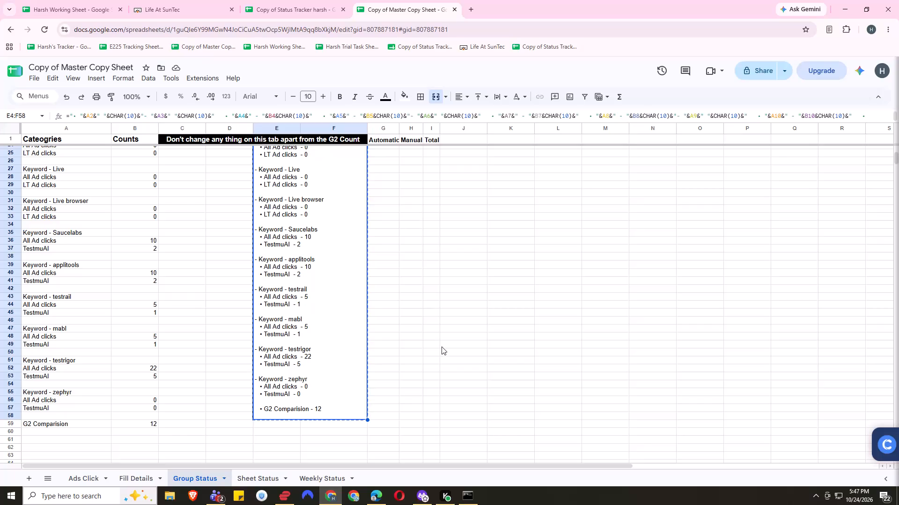
scroll(442, 346, up, 5)
scroll(442, 346, down, 3)
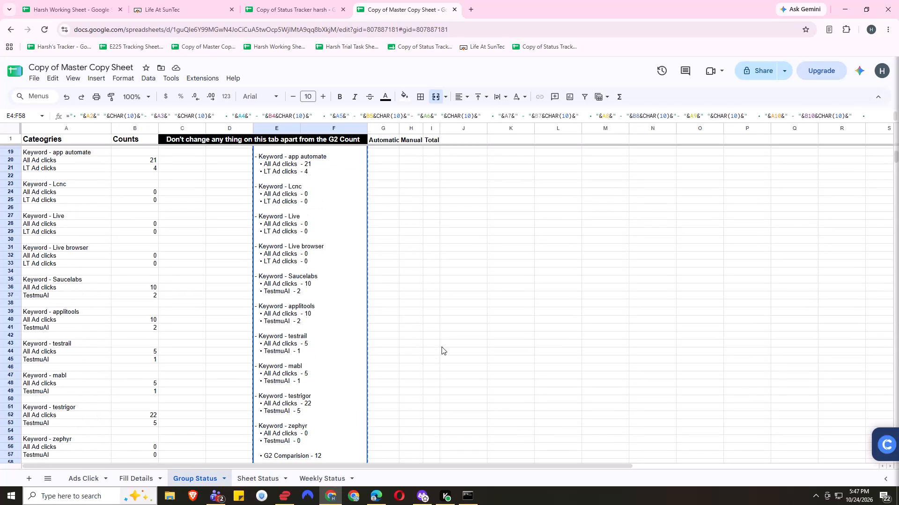
scroll(442, 346, up, 3)
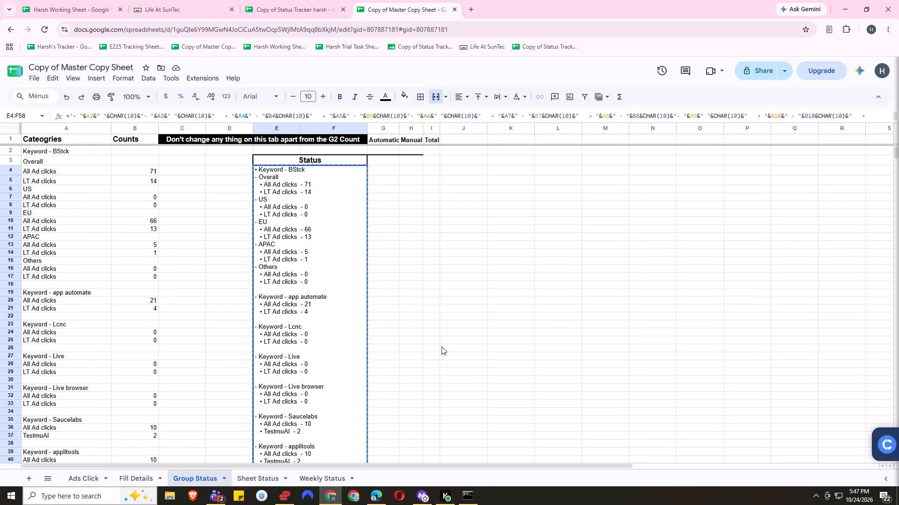
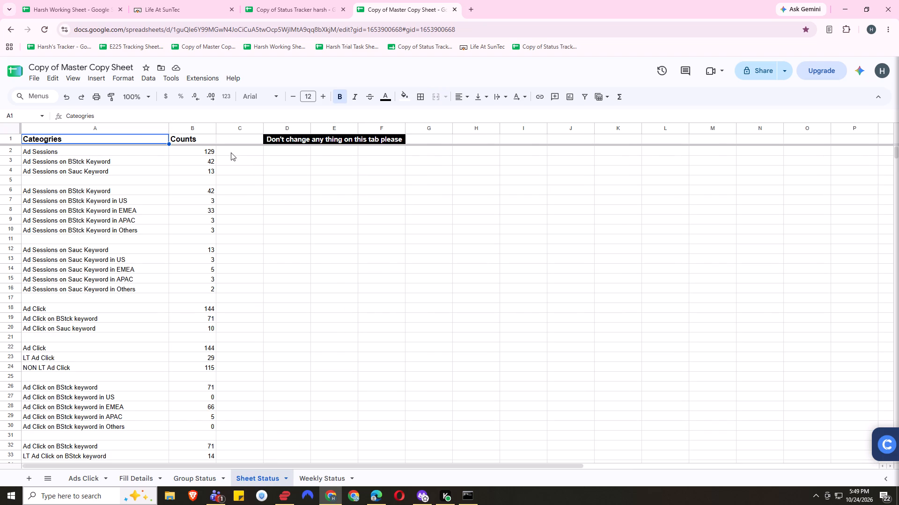
Delete Sheet13 and Sheet14 from the Harsh Working Sheet spreadsheet.
click(49, 0)
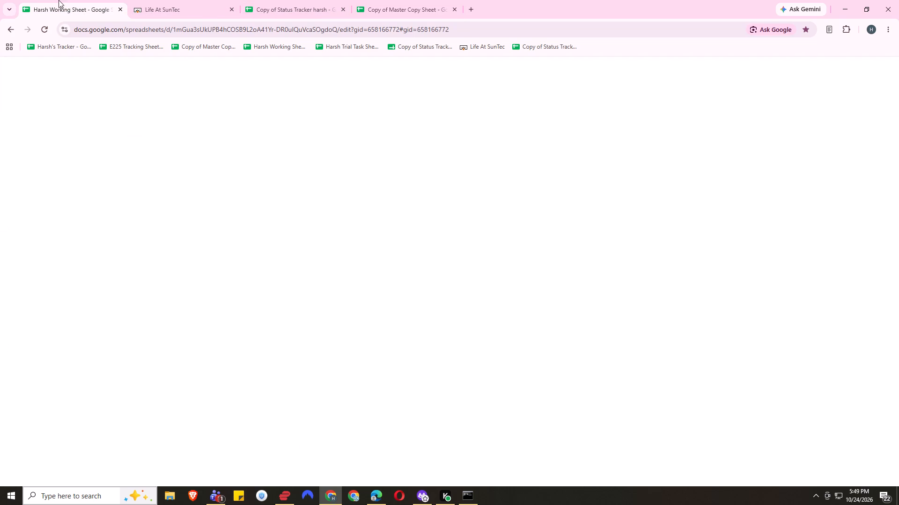
right_click(772, 483)
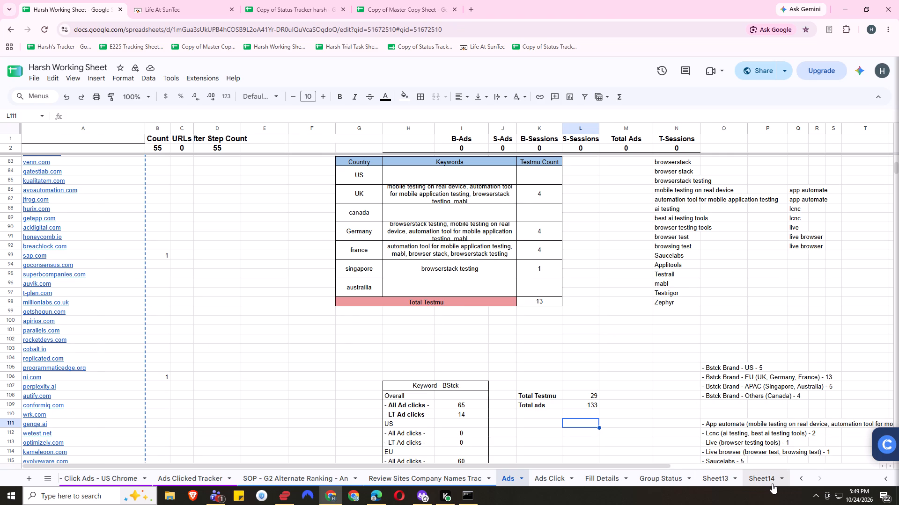
right_click(715, 483)
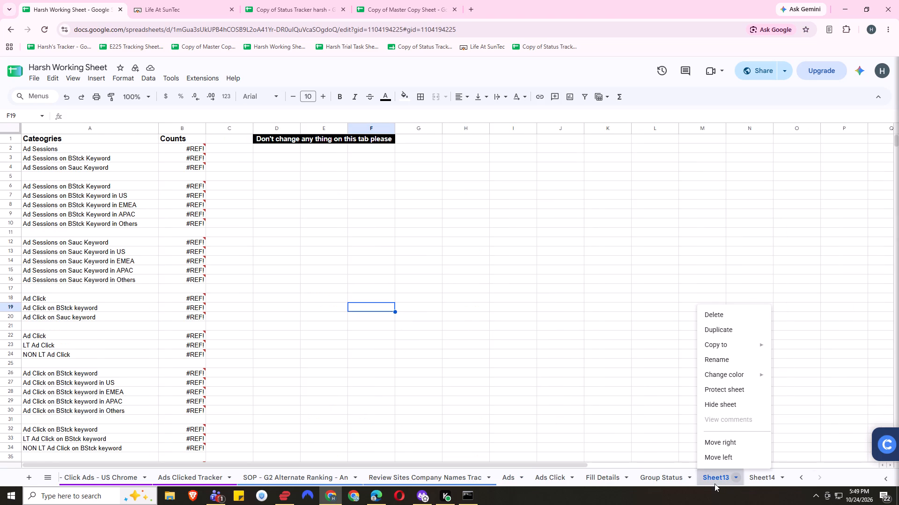
click(743, 318)
click(549, 292)
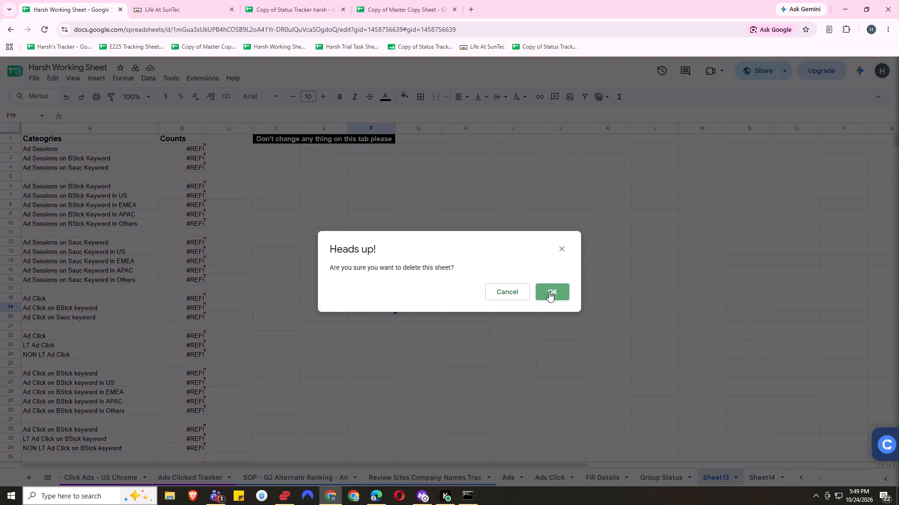
right_click(756, 484)
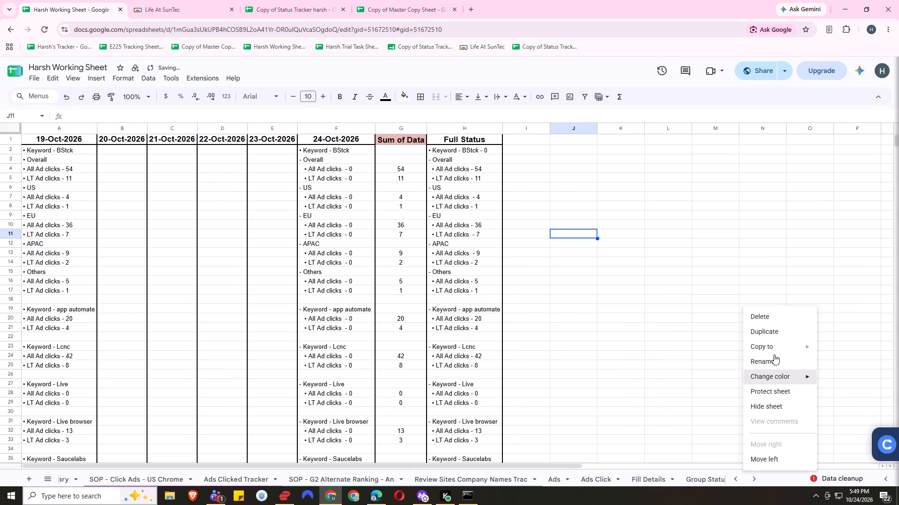
click(774, 311)
click(562, 290)
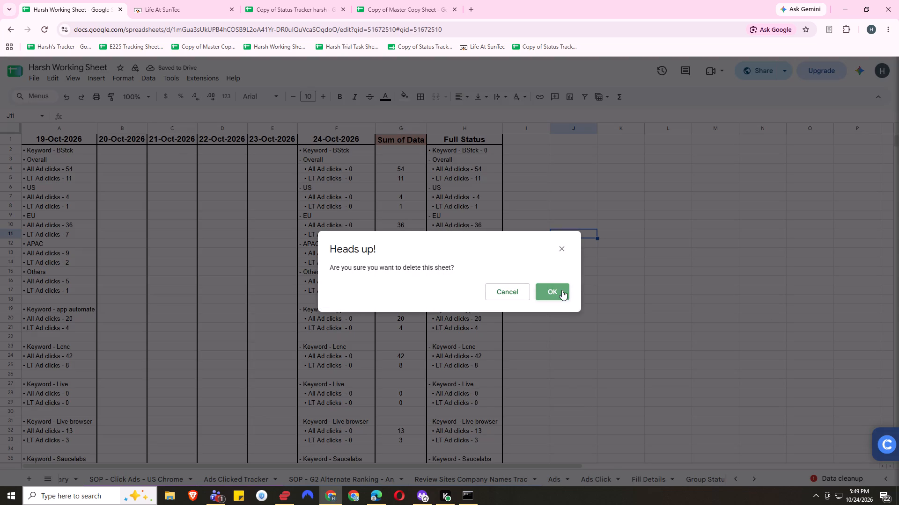
Delete the Fill Details, Group Status and Ads Click sheets from the Harsh Working Sheet spreadsheet.
right_click(696, 478)
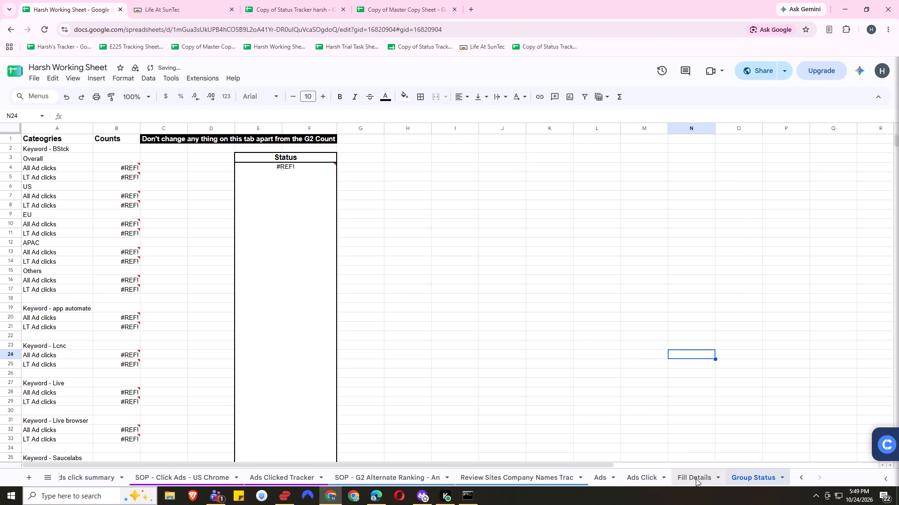
click(699, 314)
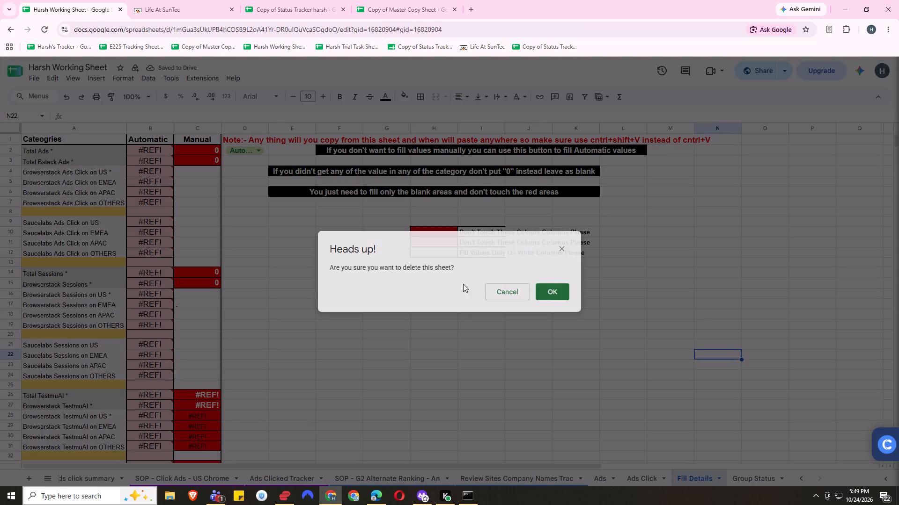
click(557, 293)
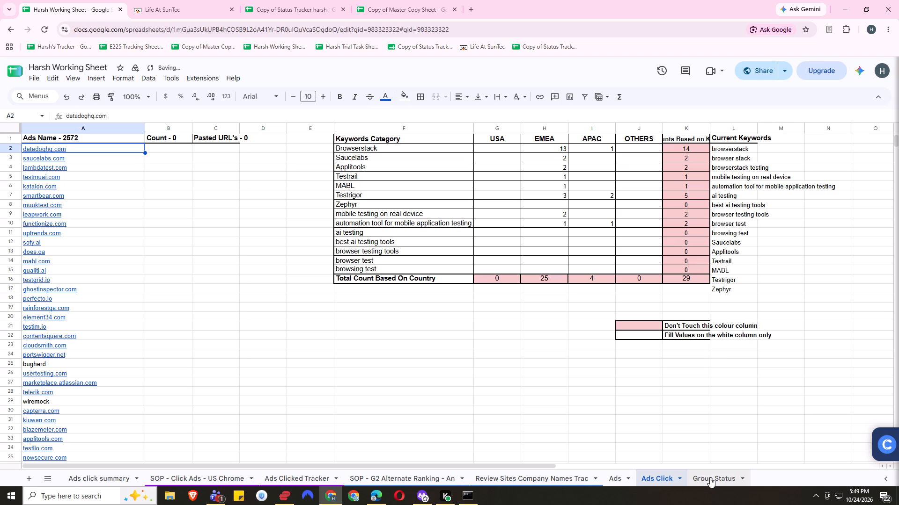
right_click(710, 477)
click(716, 317)
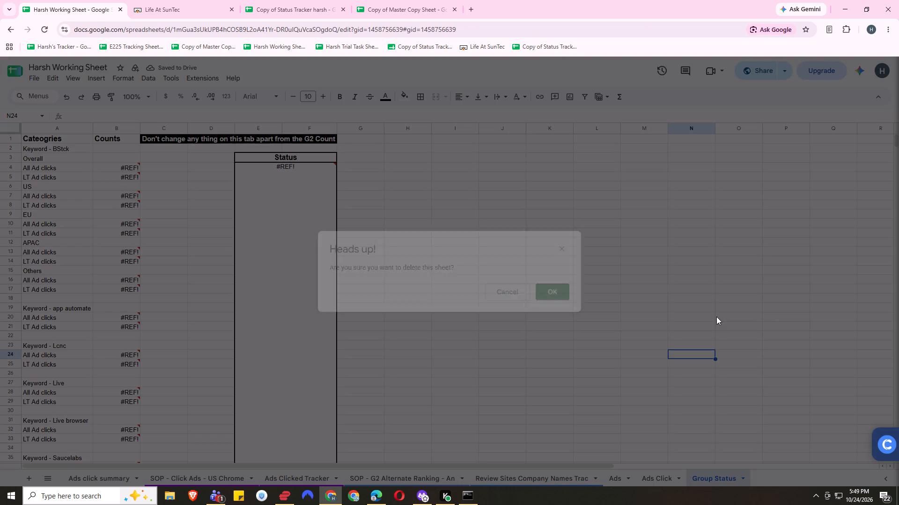
click(548, 294)
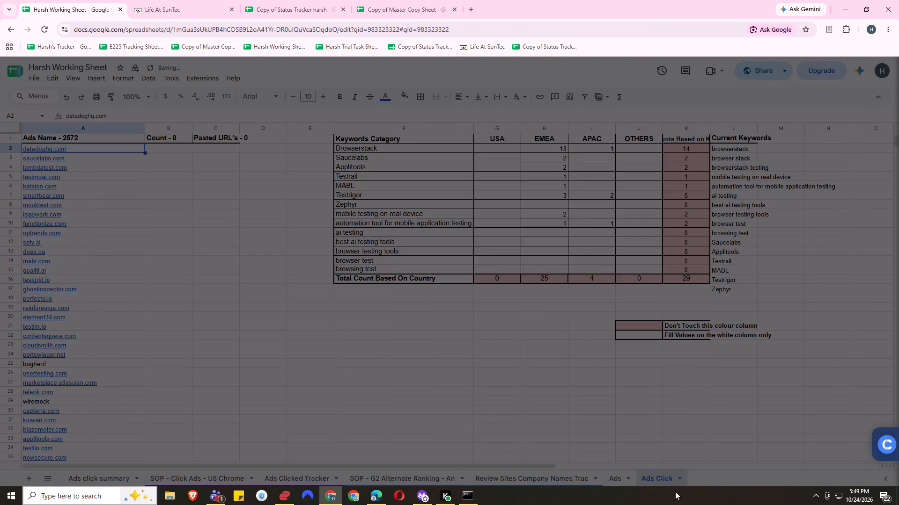
right_click(668, 483)
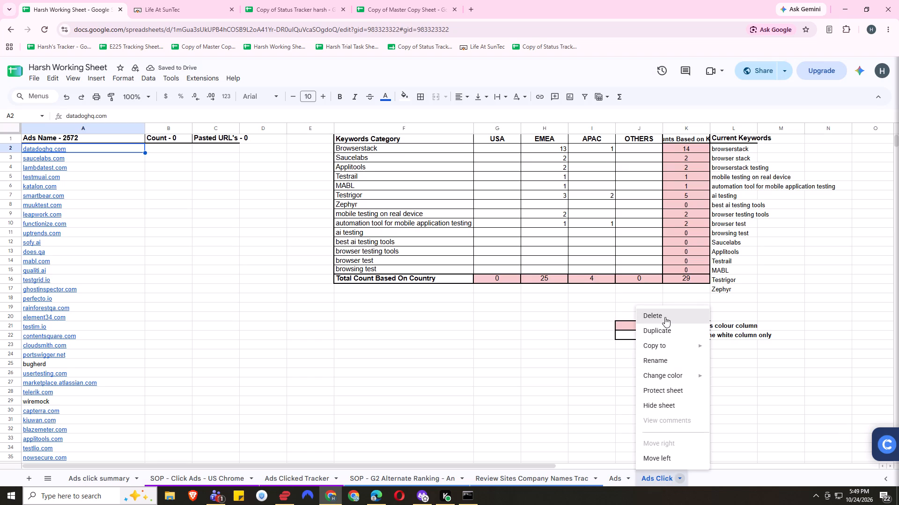
click(665, 317)
click(558, 289)
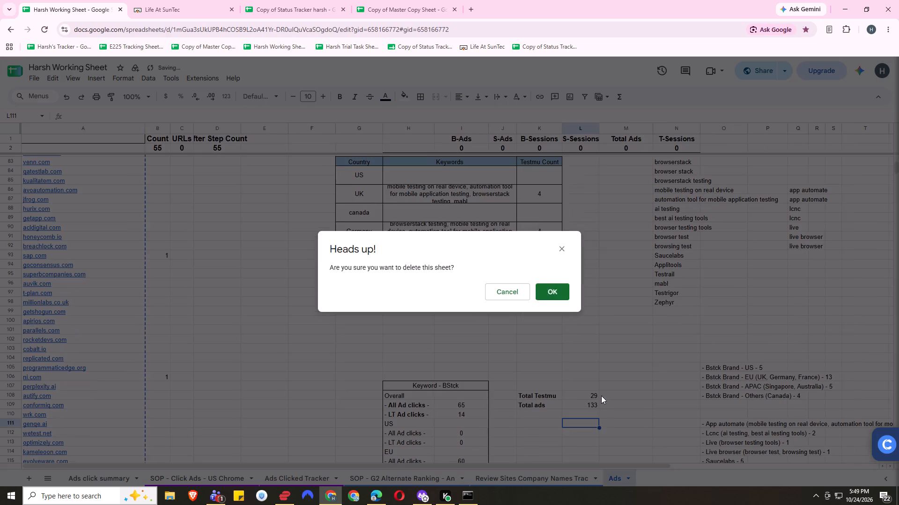
Review the keyword ad click counts on the Ads sheet and the latest October 2026 date columns on the Ads click summary sheet.
scroll(477, 332, down, 16)
scroll(487, 325, up, 5)
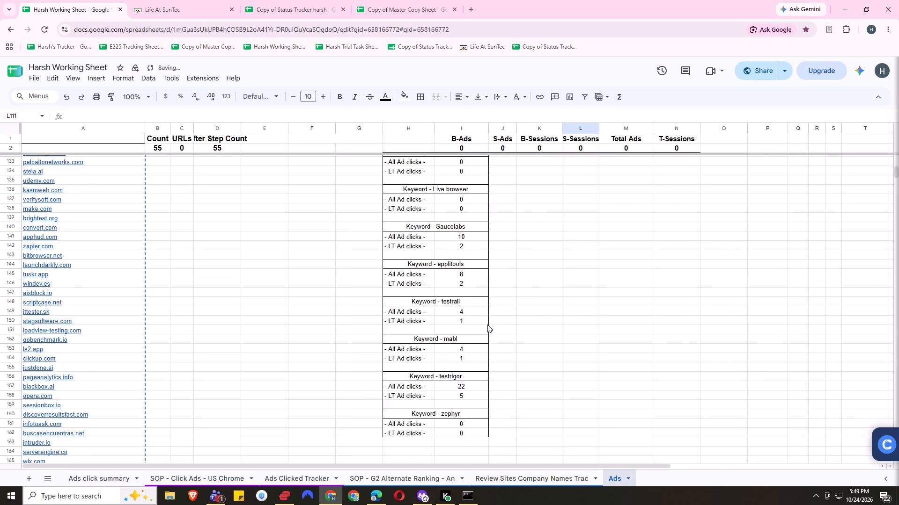
scroll(487, 325, up, 9)
click(258, 332)
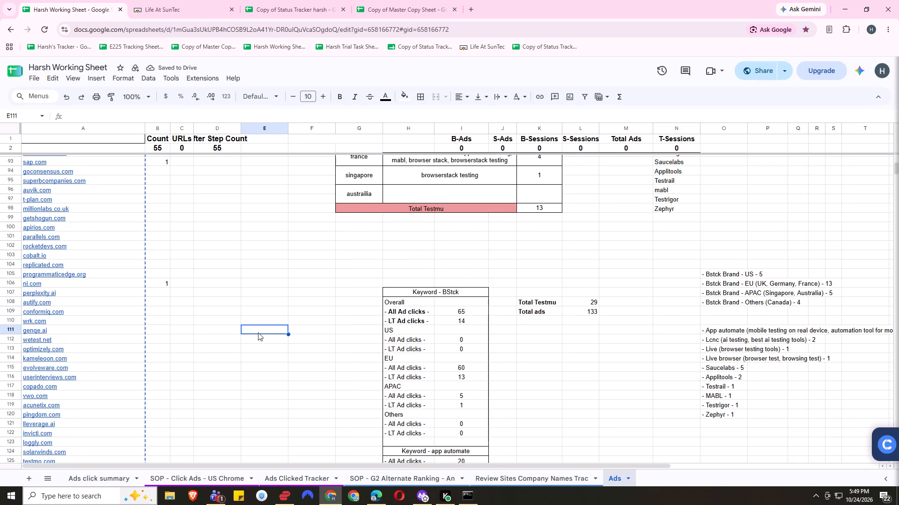
click(98, 478)
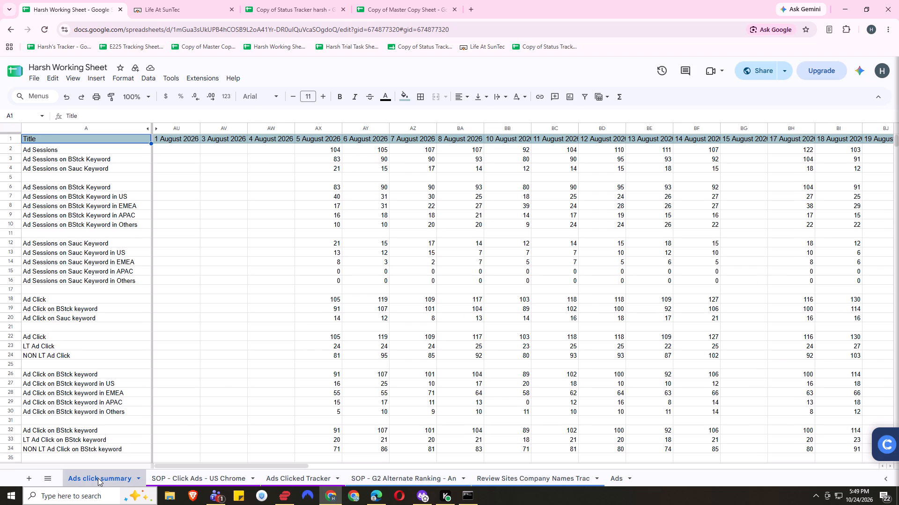
drag(260, 466, 738, 480)
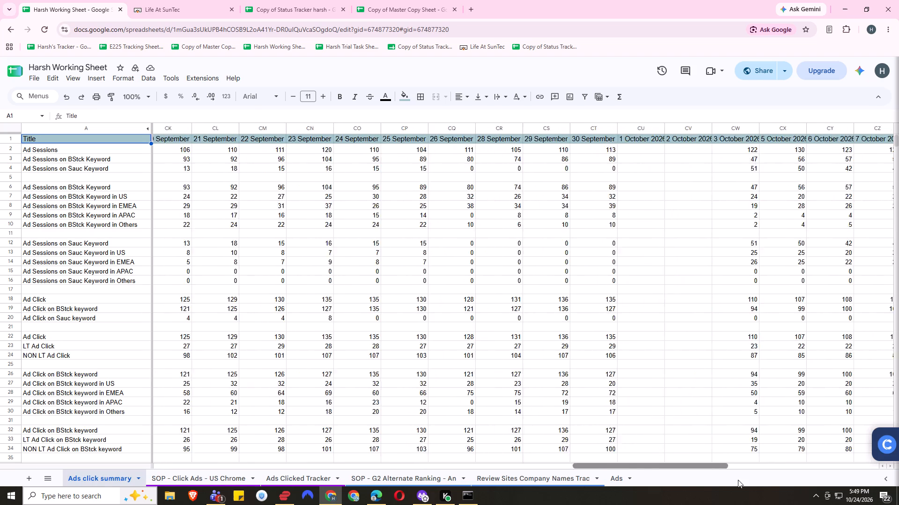
drag(738, 480, 866, 478)
scroll(593, 376, down, 5)
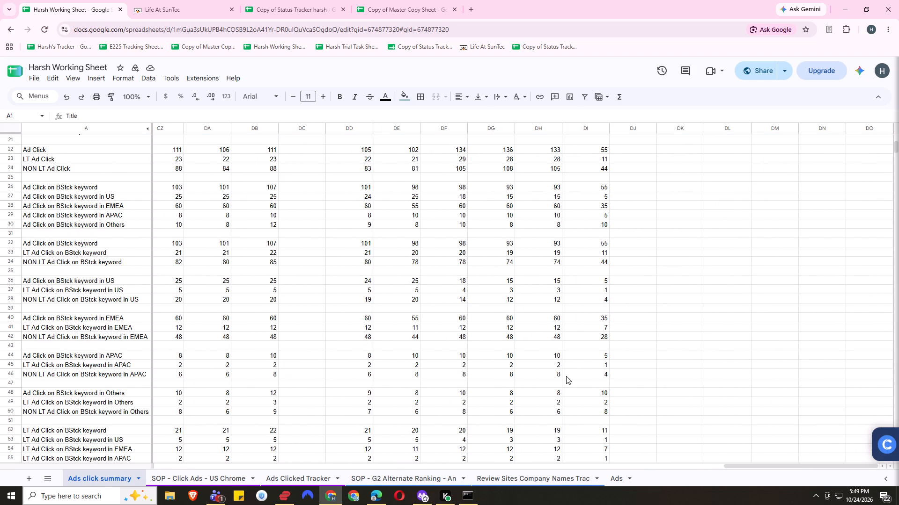
scroll(561, 376, down, 5)
scroll(558, 359, up, 20)
scroll(558, 359, up, 1)
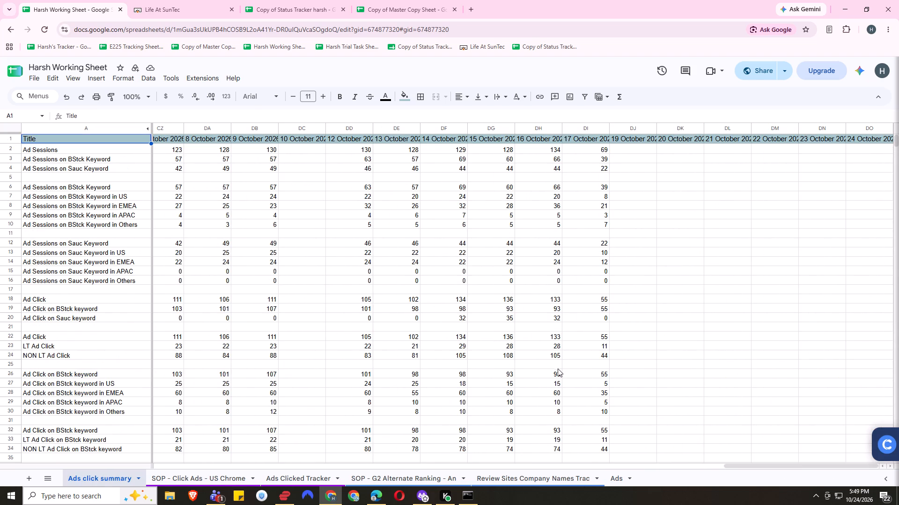
Review the category counts down the whole Sheet Status sheet in Copy of Master Copy Sheet.
click(404, 7)
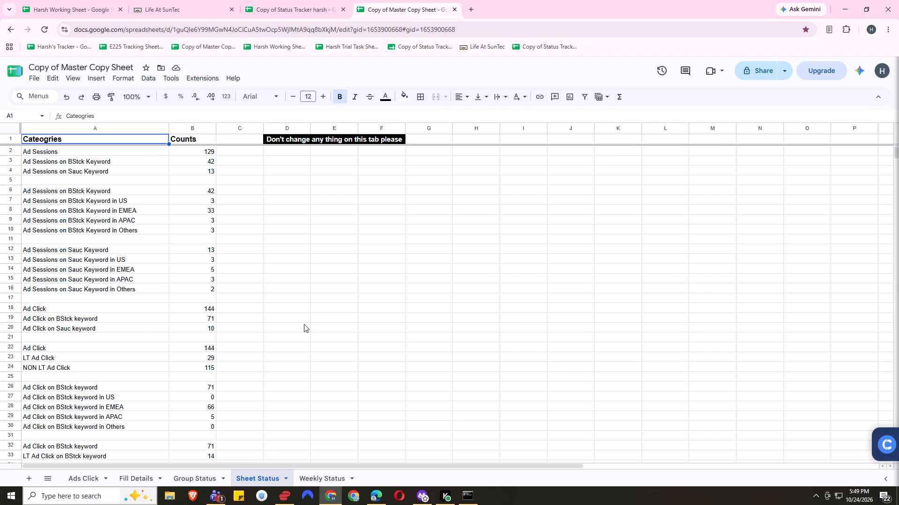
scroll(304, 324, up, 5)
scroll(304, 324, down, 20)
scroll(304, 324, down, 20)
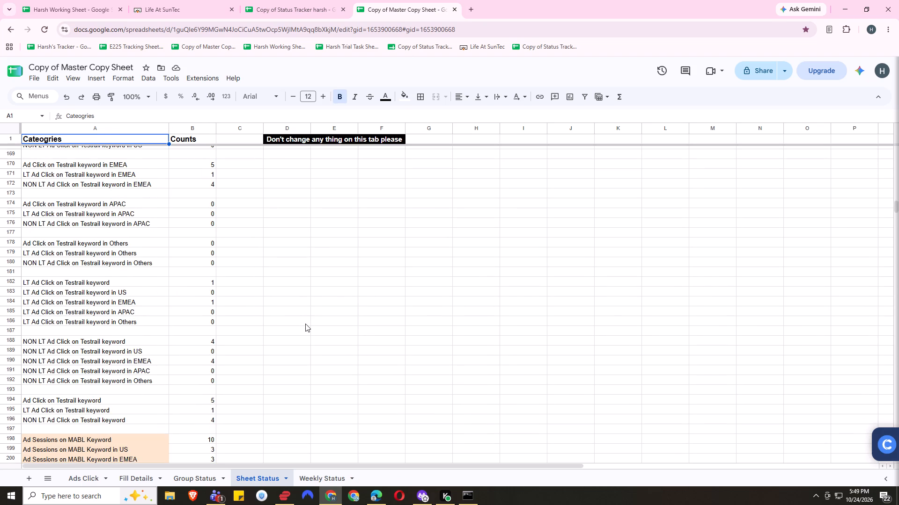
scroll(305, 324, down, 15)
scroll(305, 324, down, 7)
scroll(305, 324, up, 1)
scroll(305, 324, down, 7)
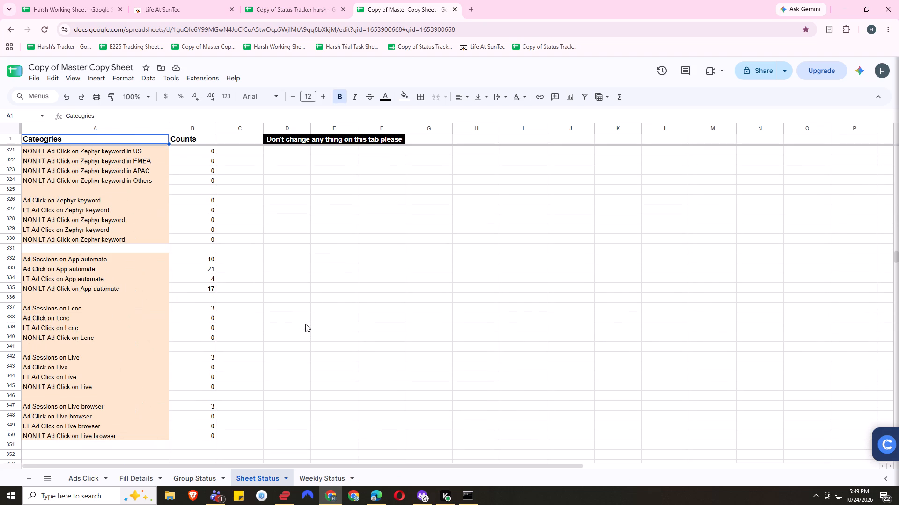
scroll(302, 324, up, 20)
scroll(302, 324, up, 8)
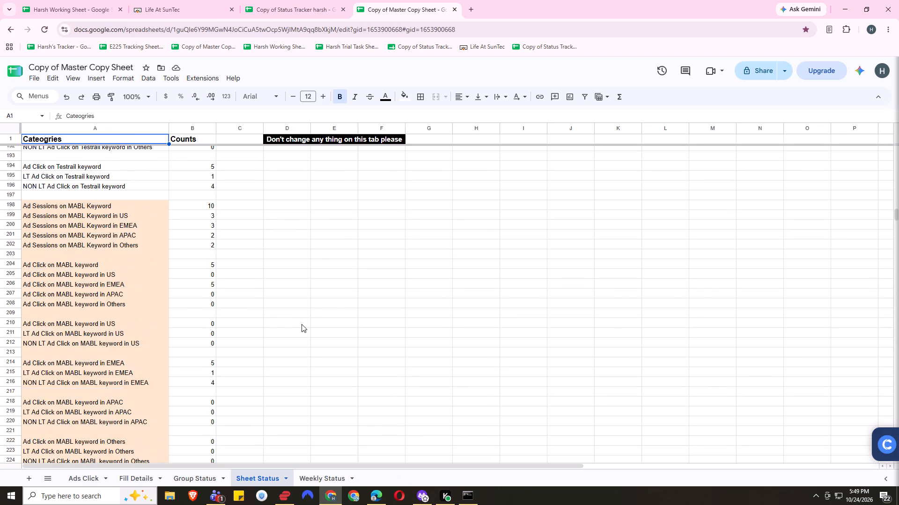
scroll(302, 324, up, 20)
scroll(302, 324, up, 20)
scroll(302, 324, up, 13)
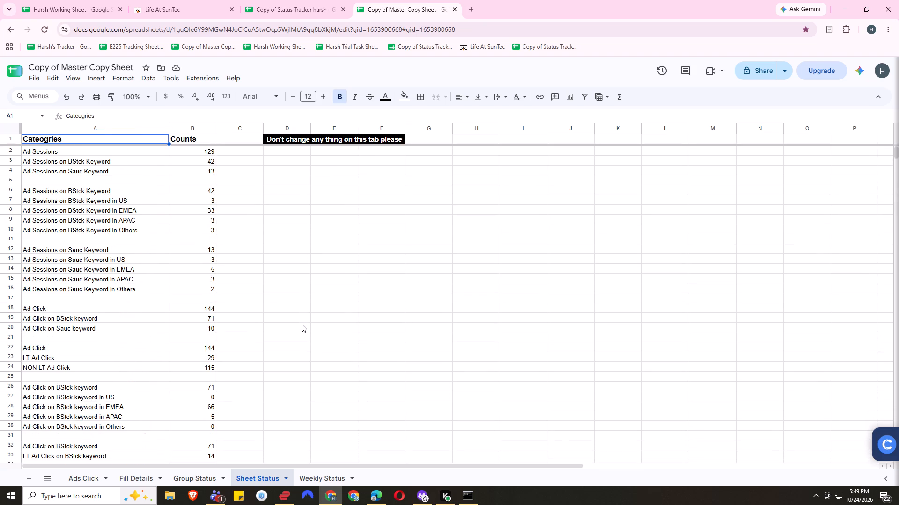
scroll(302, 324, up, 18)
scroll(517, 277, down, 6)
scroll(838, 237, up, 2)
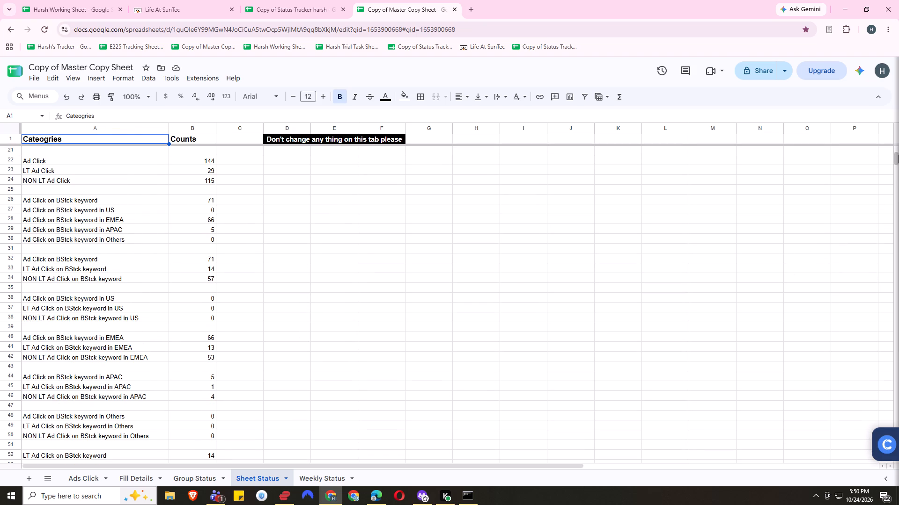
scroll(545, 302, up, 9)
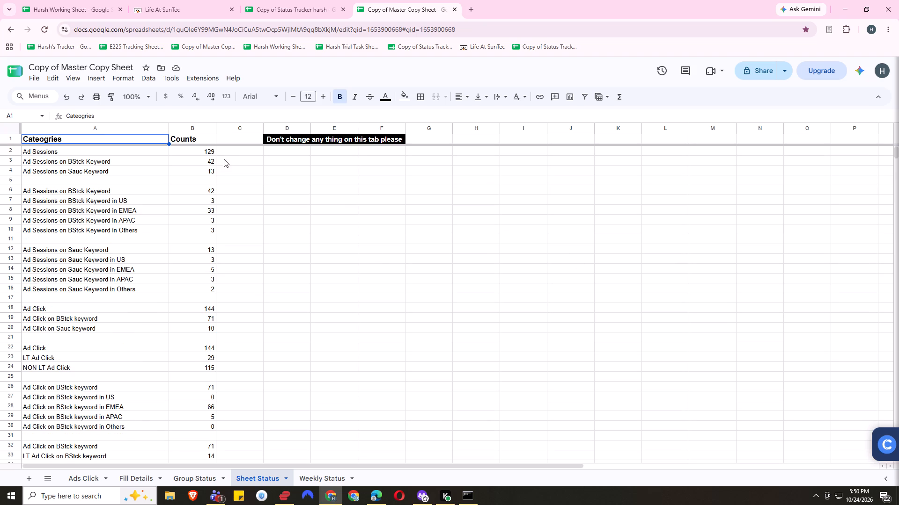
Copy all category counts, B2:B350, in the Counts column of the Sheet Status sheet.
click(206, 150)
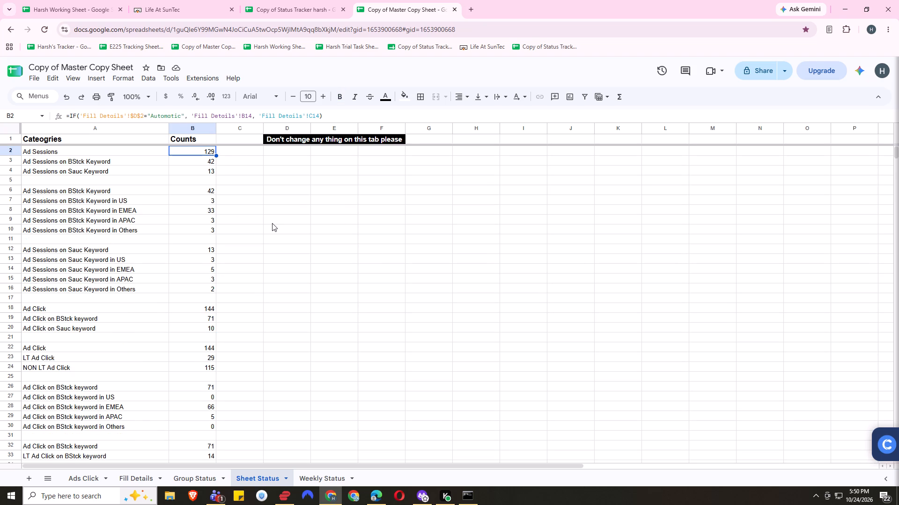
key(ctrl+shift+Down)
key(ctrl+shift+Down)
key(ctrl+shift+Down)
key(ctrl+shift+Down)
key(ctrl+shift+Down)
key(ctrl+shift+Down)
key(ctrl+shift+Down)
key(ctrl+shift+Down)
key(ctrl+shift+Down)
key(ctrl+shift+Down)
key(ctrl+shift+Down)
key(ctrl+shift+Down)
key(ctrl+shift+Down)
key(ctrl+shift+Down)
key(ctrl+shift+Down)
key(ctrl+shift+Down)
key(ctrl+shift+Down)
key(ctrl+shift+Down)
key(ctrl+shift+Down)
key(ctrl+shift+Down)
key(ctrl+shift+Down)
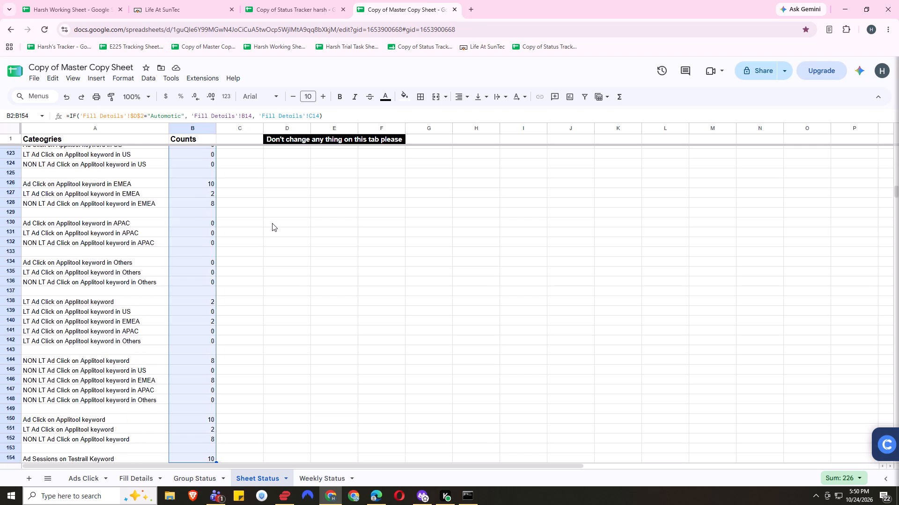
key(ctrl+shift+Down)
key(ctrl+shift+Down)
key(ctrl+shift+Down)
key(ctrl+shift+Down)
key(ctrl+shift+Down)
key(ctrl+shift+Down)
key(ctrl+shift+Down)
key(ctrl+shift+Down)
key(ctrl+shift+Down)
key(ctrl+shift+Down)
key(ctrl+shift+Down)
key(ctrl+shift+Down)
key(ctrl+shift+Down)
key(ctrl+shift+Down)
key(ctrl+shift+Down)
key(ctrl+shift+Down)
key(ctrl+shift+Down)
key(ctrl+shift+Down)
key(ctrl+shift+Down)
key(ctrl+shift+Down)
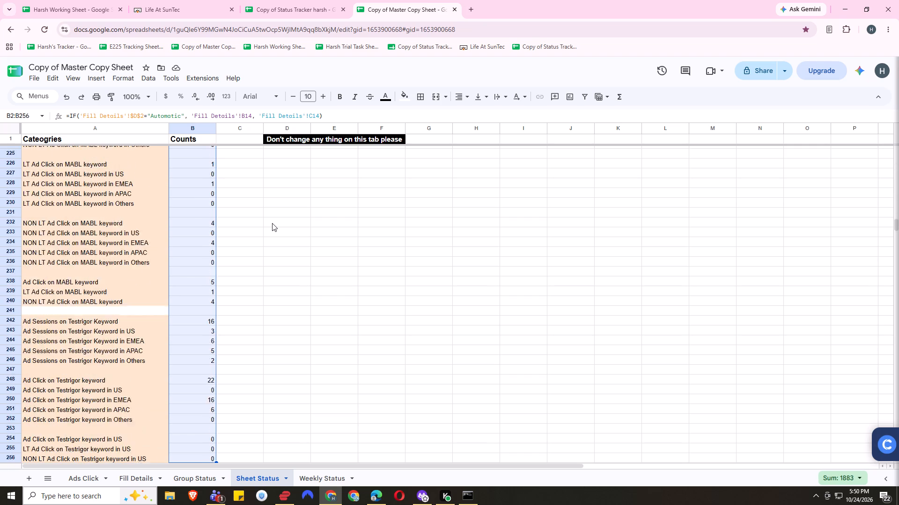
key(ctrl+shift+Up)
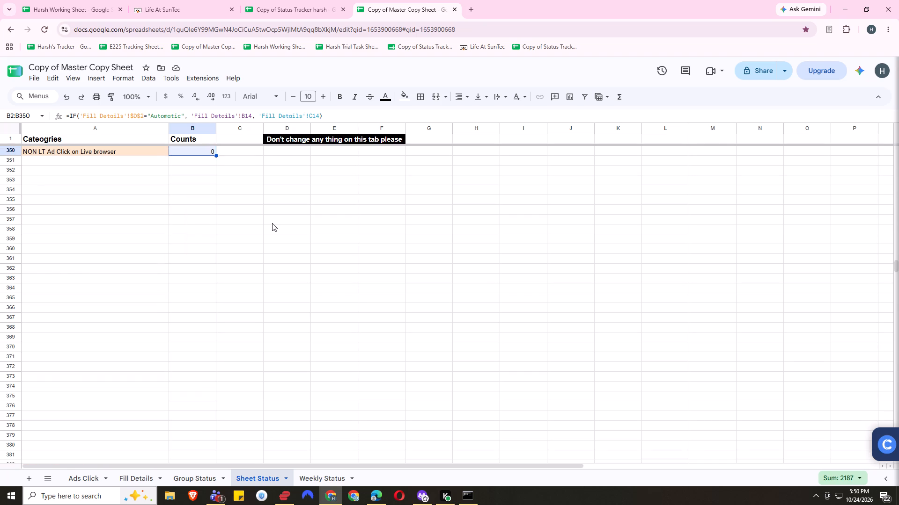
key(ctrl+c)
Look over the keyword counts by country on the Ads Click sheet.
click(82, 473)
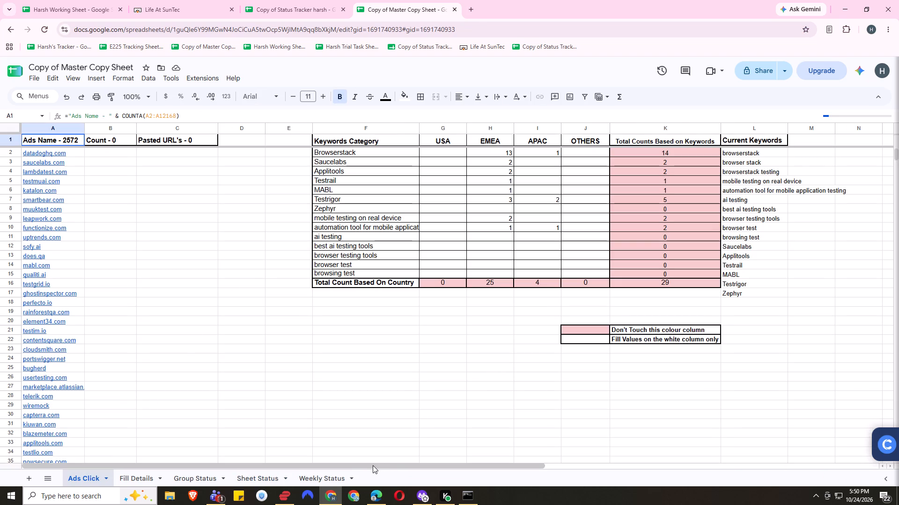
scroll(350, 376, up, 5)
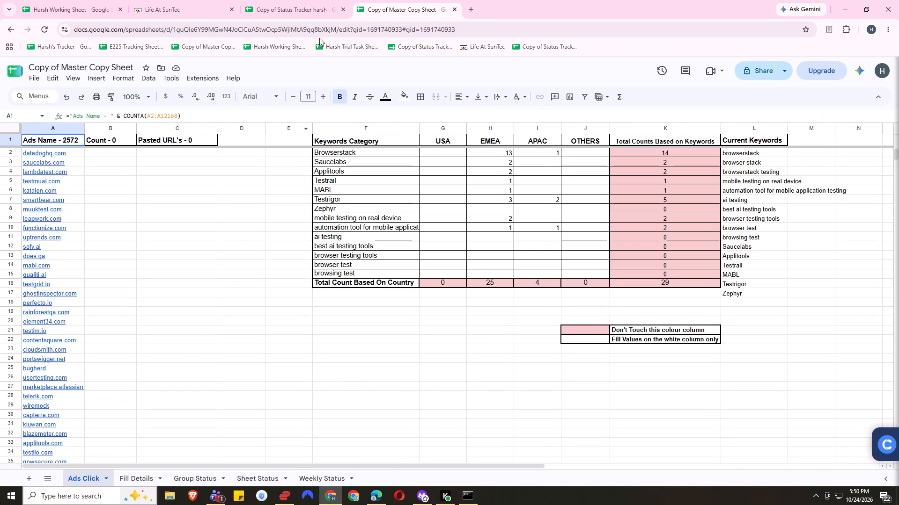
Paste the copied counts as values only into the 24 October 2026 column of Ads click summary in Harsh Working Sheet, starting at DO2.
click(61, 0)
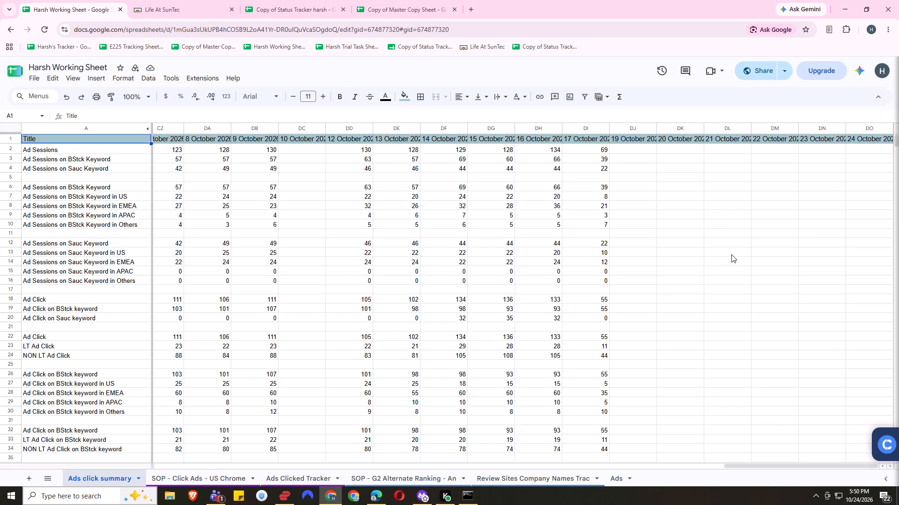
click(860, 148)
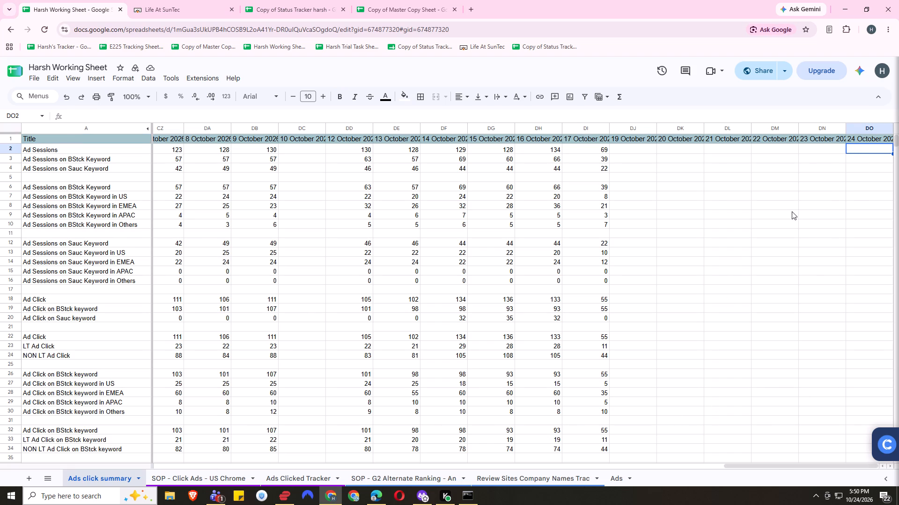
key(ctrl+shift+v)
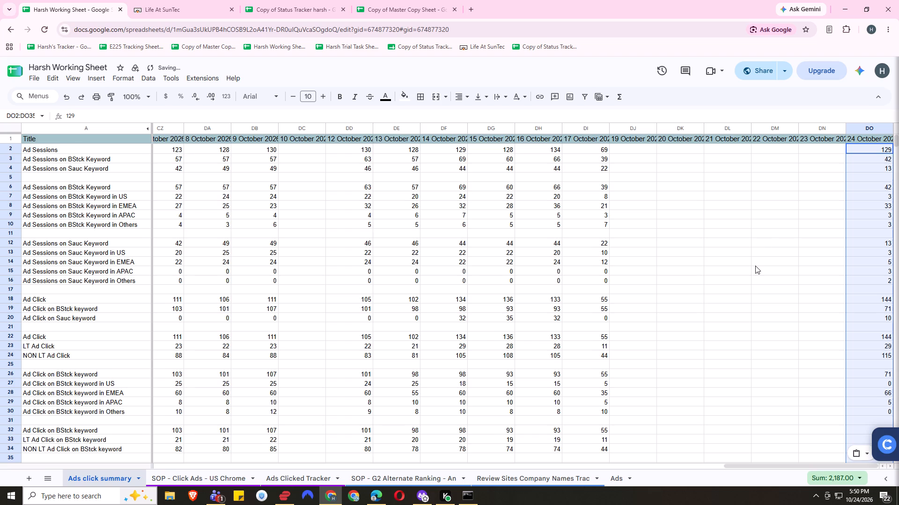
scroll(753, 268, down, 20)
scroll(753, 268, down, 18)
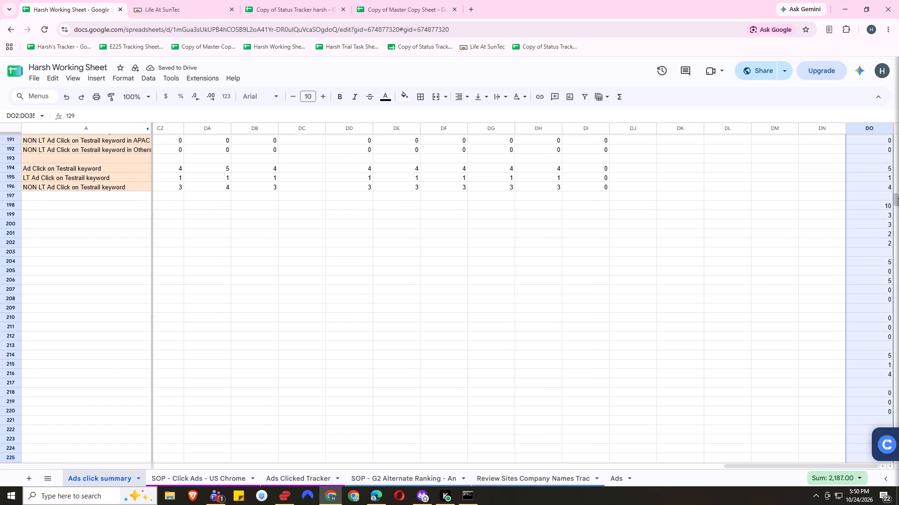
drag(898, 198, 898, 259)
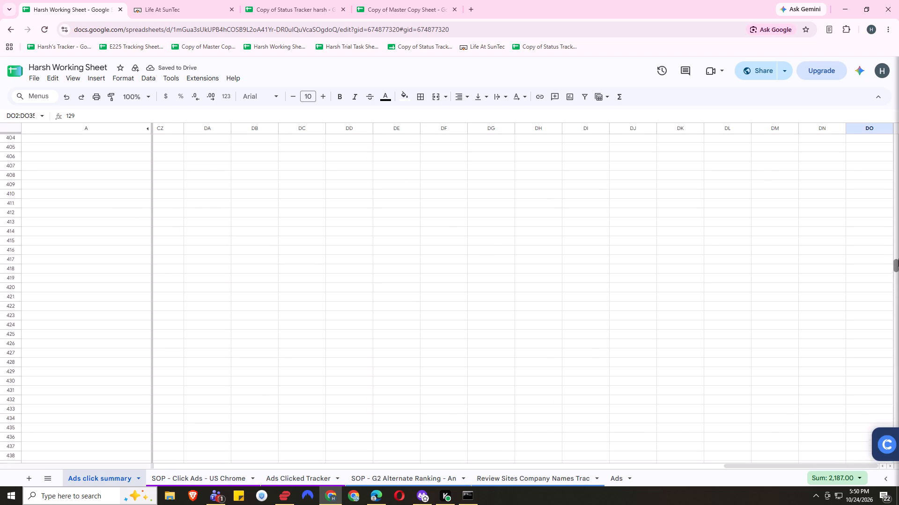
drag(898, 259, 898, 110)
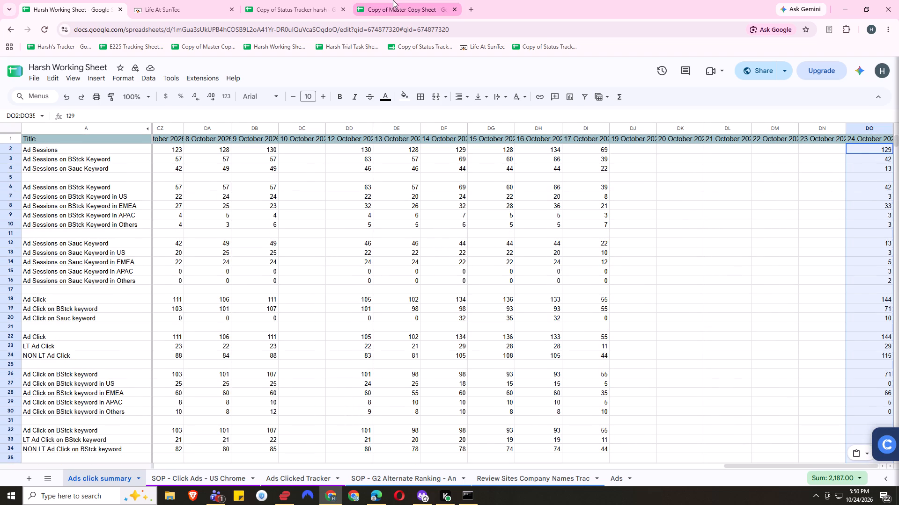
Close the Copy of Status Tracker harsh spreadsheet.
click(276, 0)
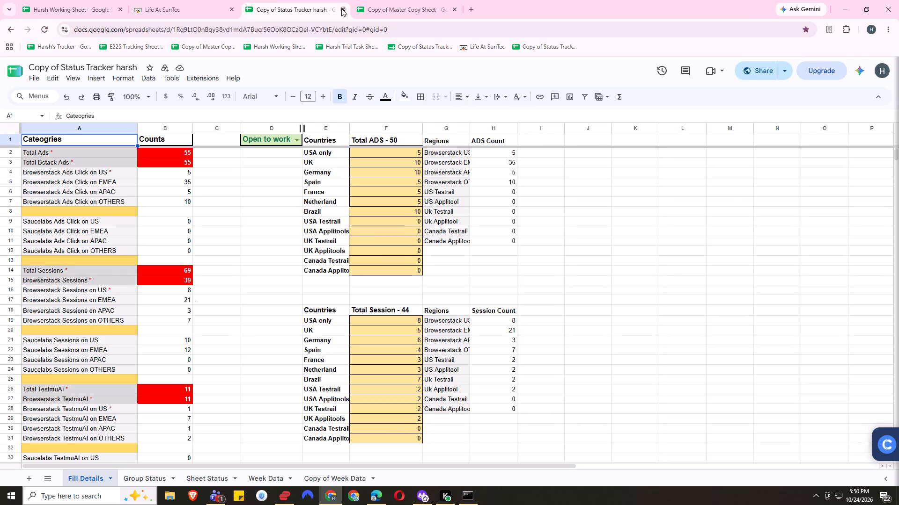
click(341, 8)
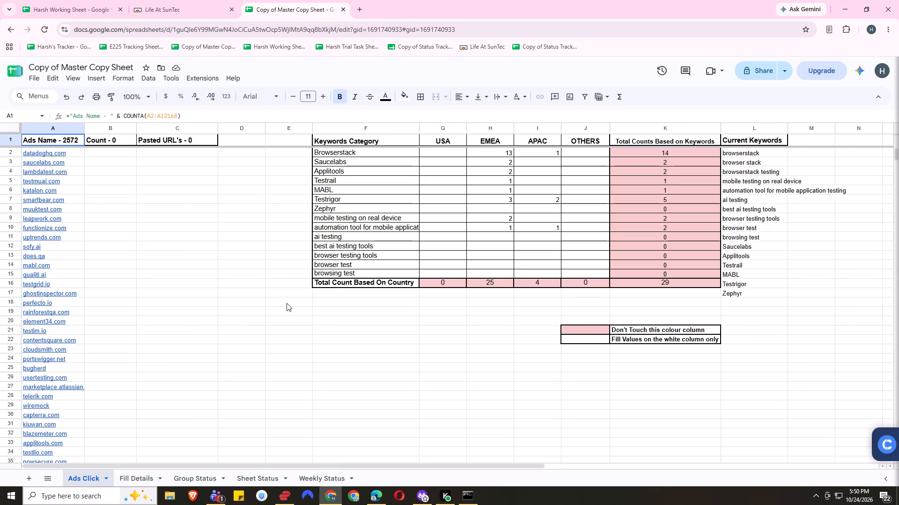
Look through the Fill Details, Group Status and Sheet Status sheets and the daily columns of Weekly Status in Copy of Master Copy Sheet.
click(145, 483)
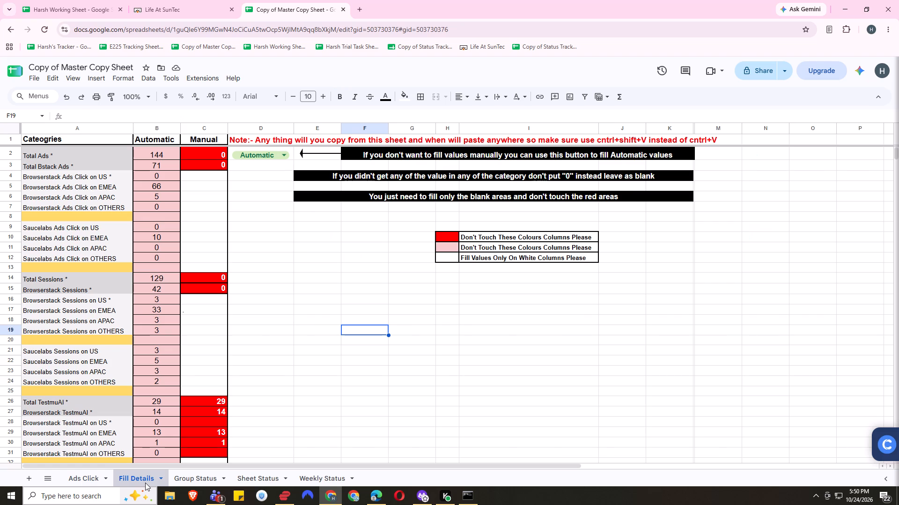
click(189, 475)
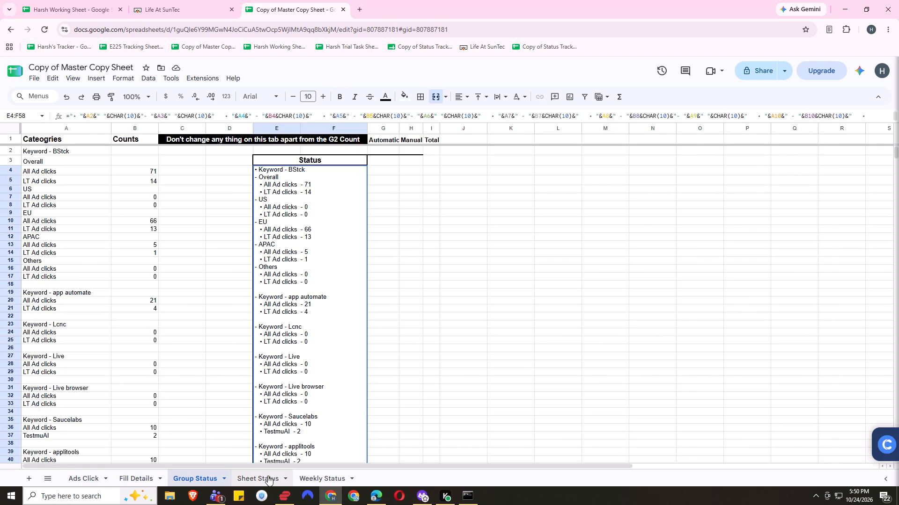
click(266, 476)
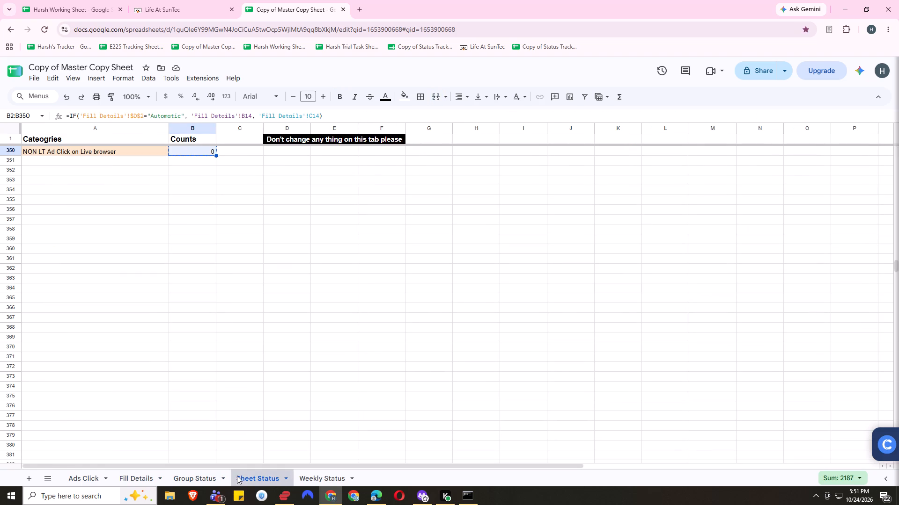
click(202, 476)
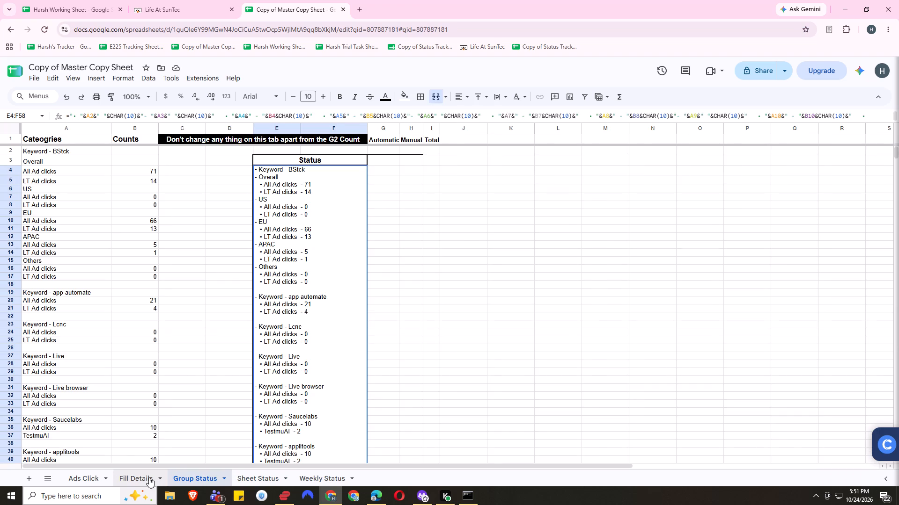
click(146, 477)
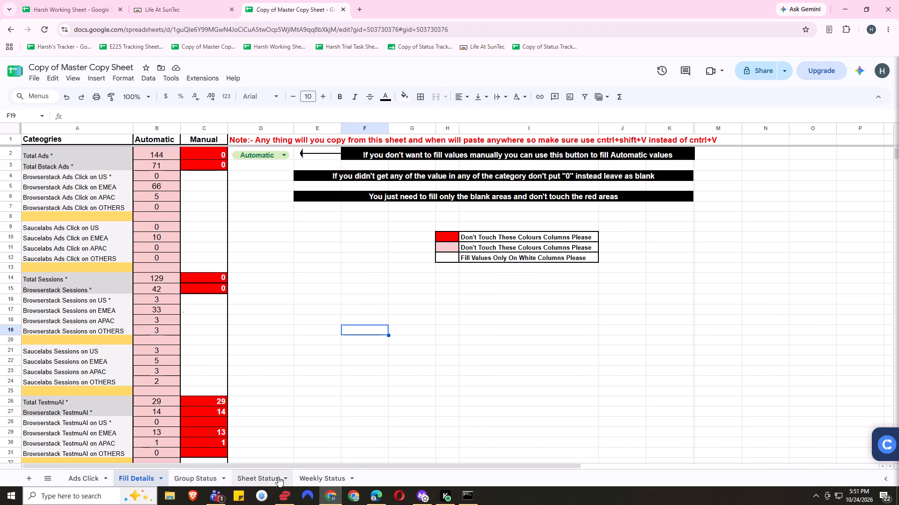
click(313, 477)
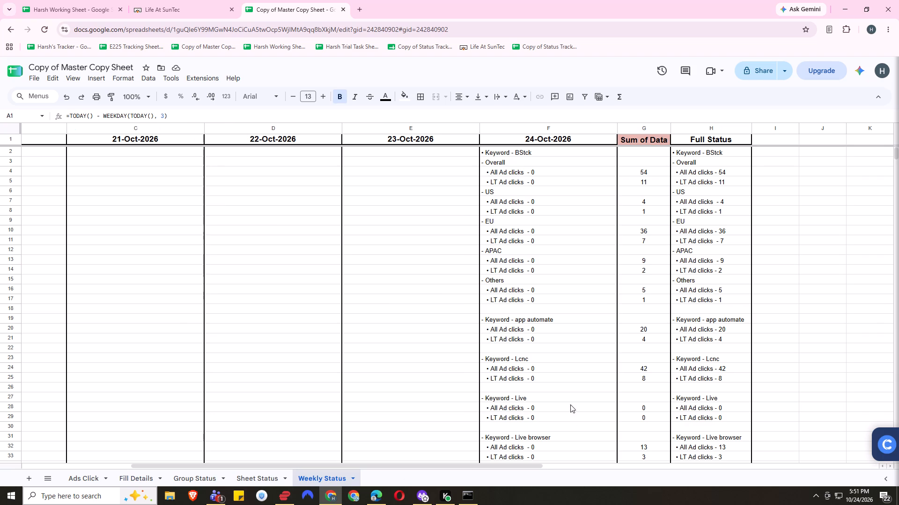
scroll(555, 403, down, 4)
scroll(554, 403, up, 8)
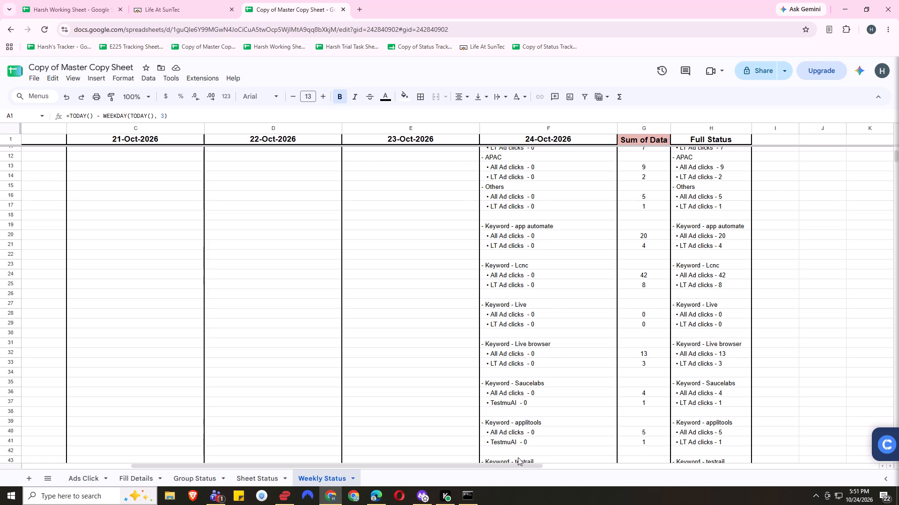
drag(508, 466, 280, 489)
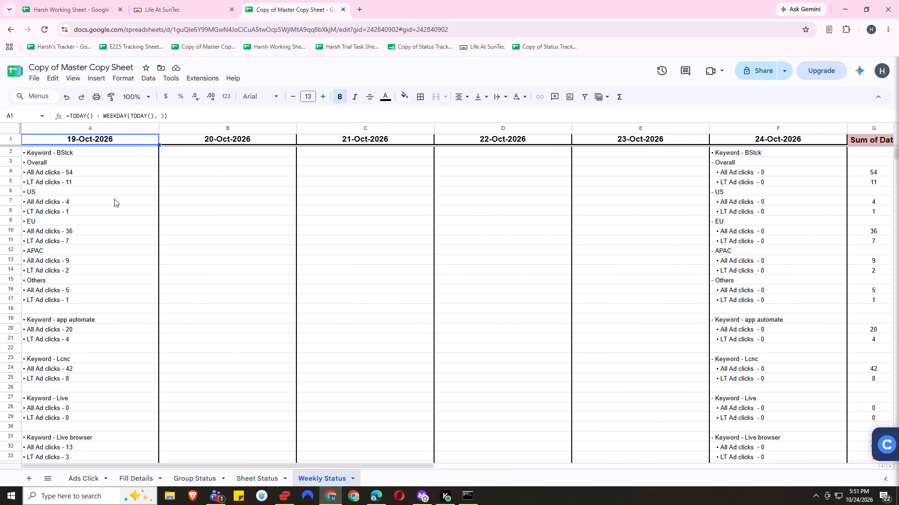
scroll(114, 199, down, 12)
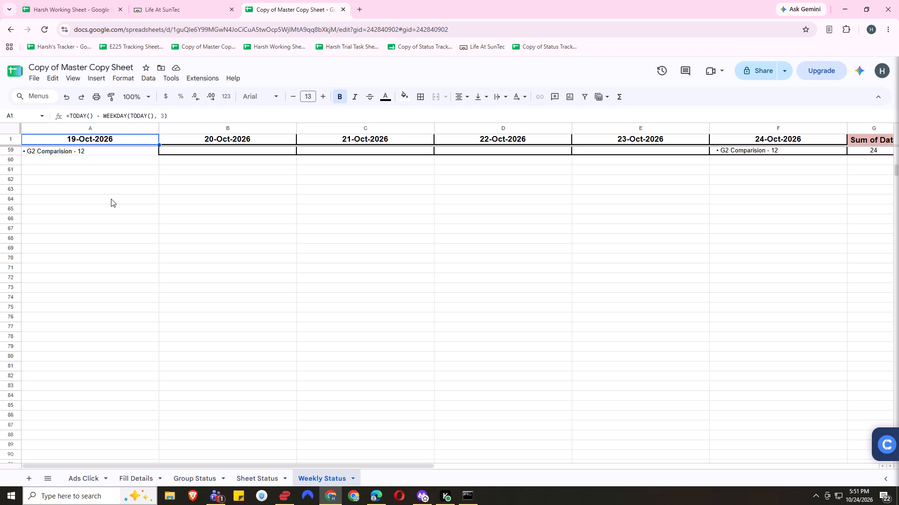
scroll(111, 199, up, 3)
scroll(111, 199, up, 20)
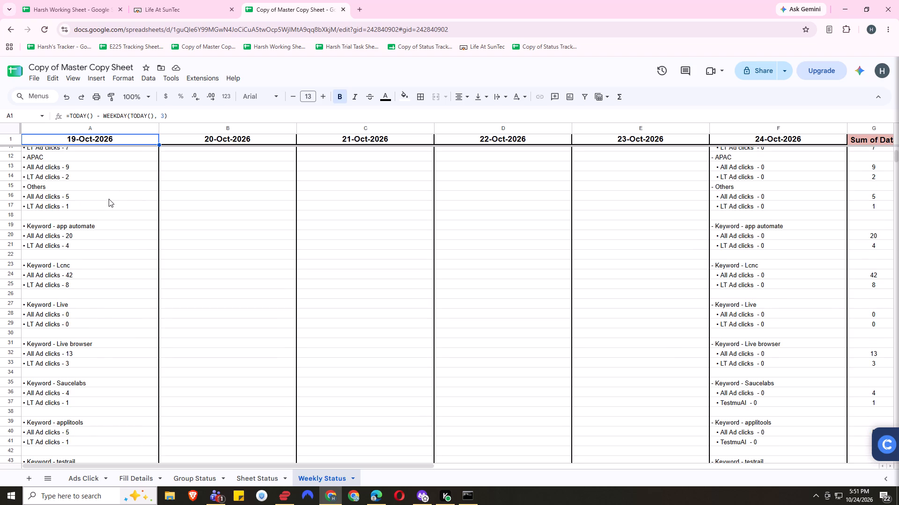
scroll(109, 199, up, 3)
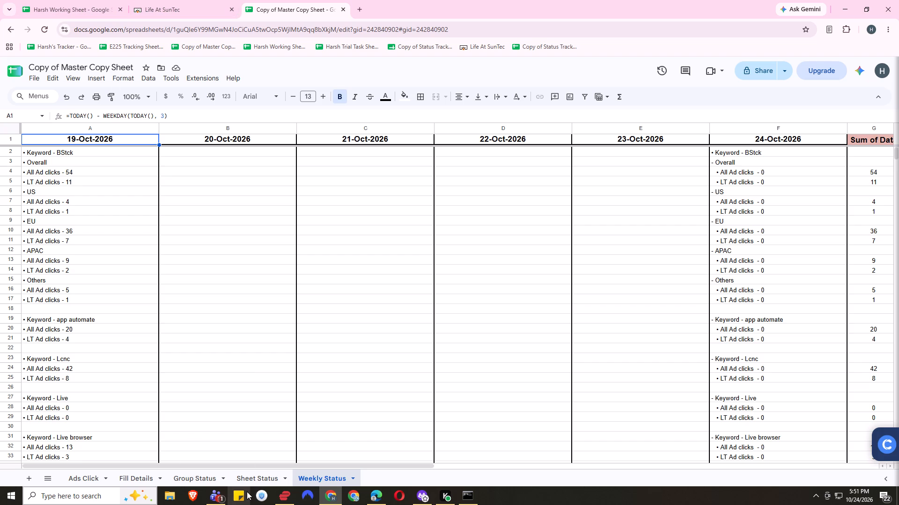
Copy all category names, A2:A350, from the Categories column of the Sheet Status sheet.
click(248, 479)
scroll(237, 346, up, 16)
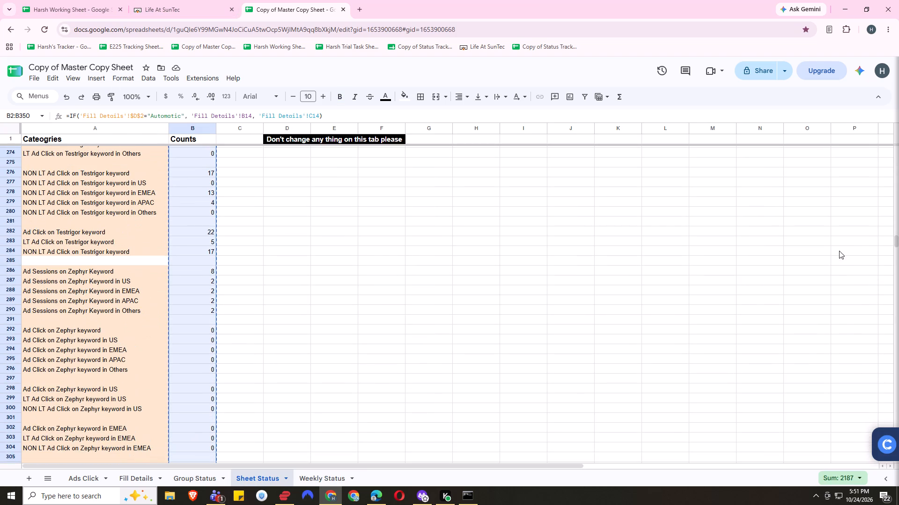
drag(897, 242, 898, 105)
scroll(0, 353, up, 2)
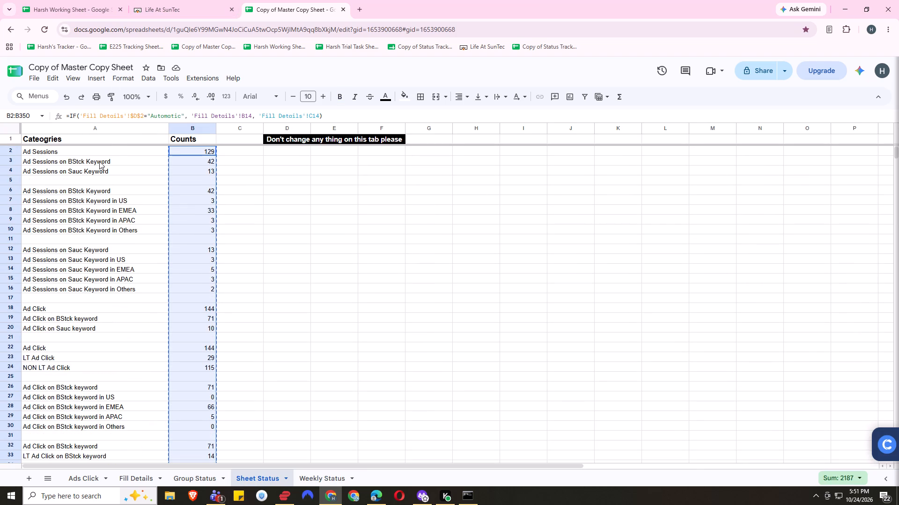
click(111, 148)
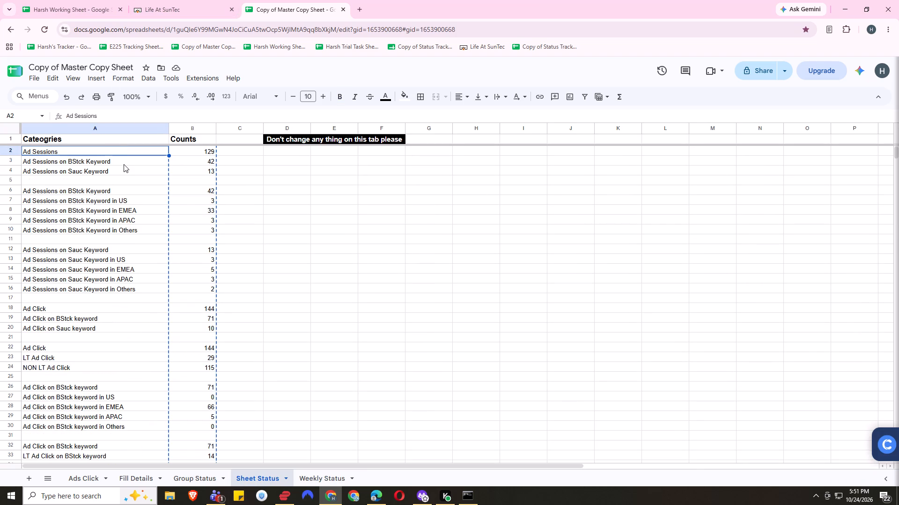
key(ctrl+shift+Down)
key(ctrl+shift+Down)
key(ctrl+shift+Down)
key(ctrl+shift+Down)
key(ctrl+shift+Down)
key(ctrl+shift+Down)
key(ctrl+shift+Down)
key(ctrl+shift+Down)
key(ctrl+shift+Down)
key(ctrl+shift+Down)
key(ctrl+shift+Down)
key(ctrl+shift+Down)
key(ctrl+shift+Down)
key(ctrl+shift+Down)
key(ctrl+shift+Down)
key(ctrl+shift+Down)
key(ctrl+shift+Down)
key(ctrl+shift+Down)
key(ctrl+shift+Down)
key(ctrl+shift+Down)
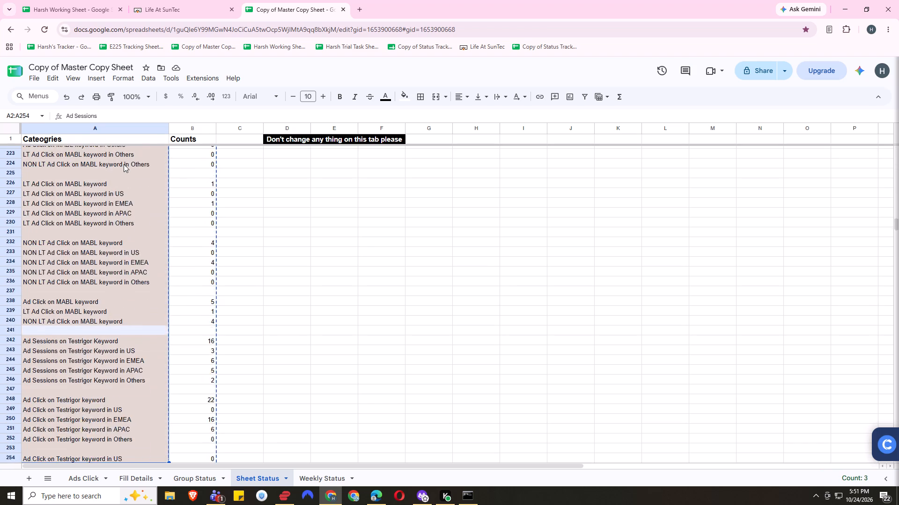
key(ctrl+shift+Up)
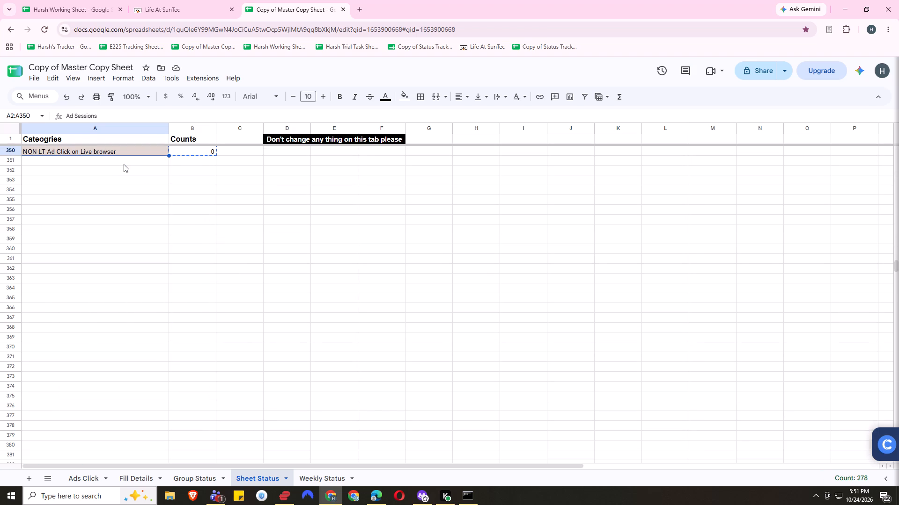
key(ctrl+c)
Paste the copied category names into the Title column of Ads click summary in Harsh Working Sheet, starting at A2.
click(56, 2)
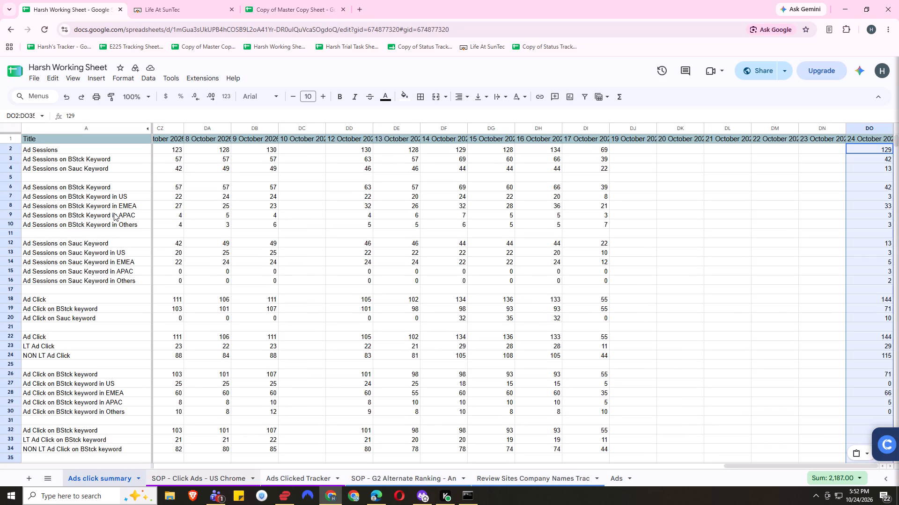
scroll(114, 214, up, 4)
click(105, 150)
key(ctrl+v)
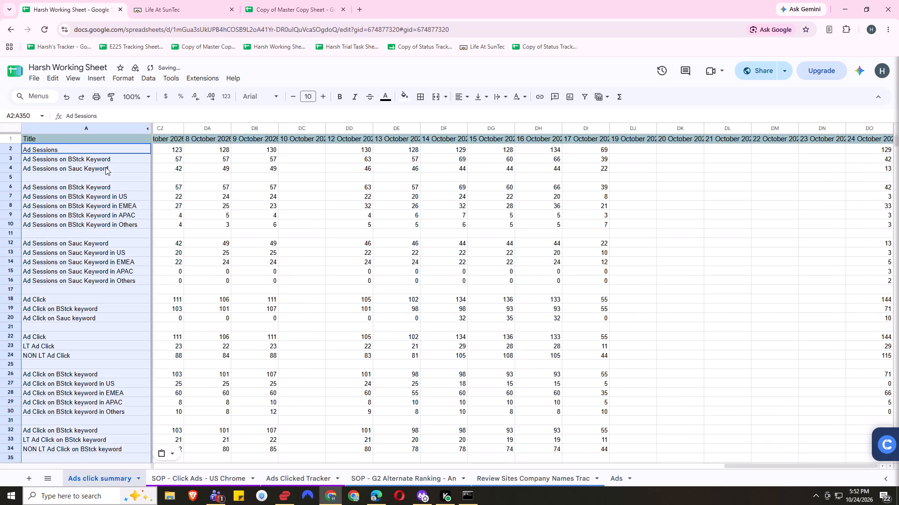
Check the Title column's category names against the 24 October 2026 counts down the Ads click summary sheet.
scroll(746, 288, down, 8)
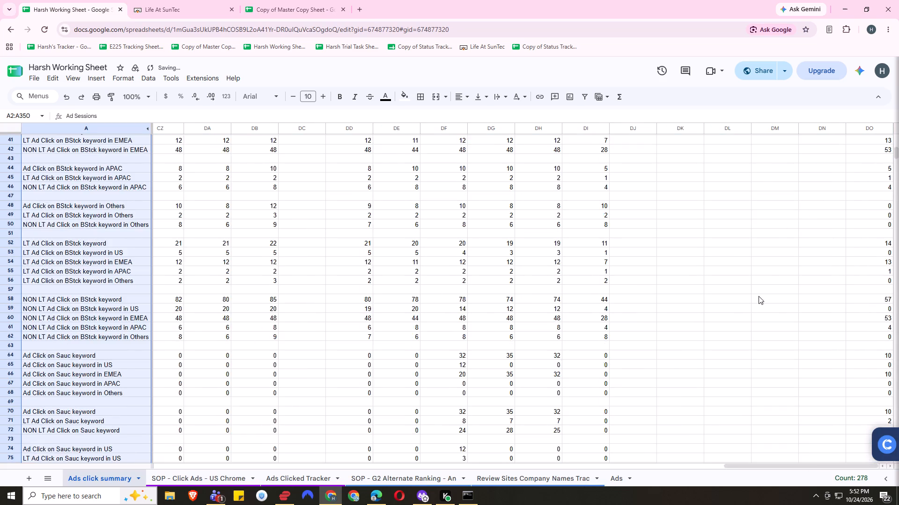
scroll(759, 296, down, 8)
drag(898, 168, 892, 240)
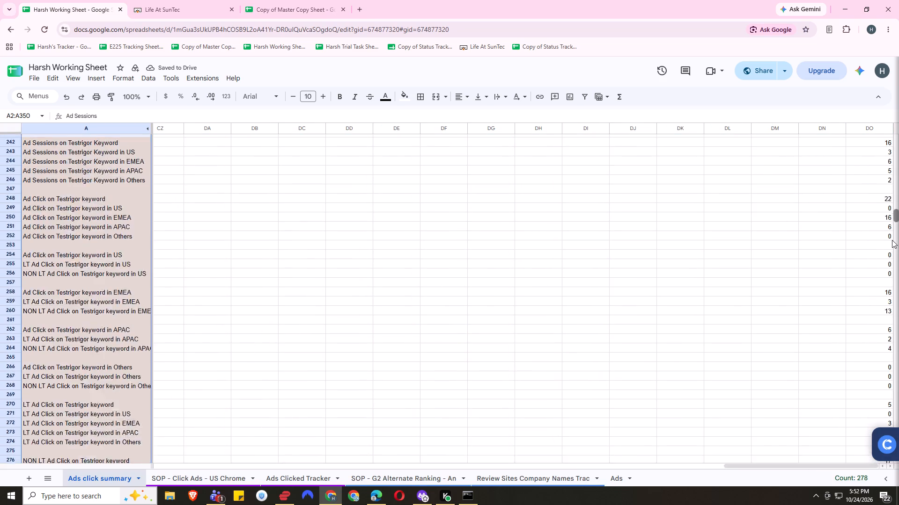
drag(892, 240, 897, 243)
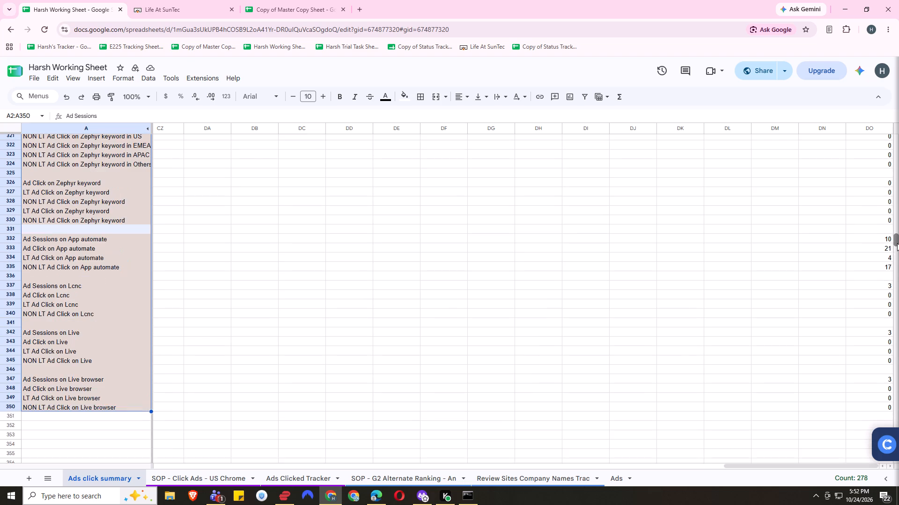
drag(897, 243, 895, 146)
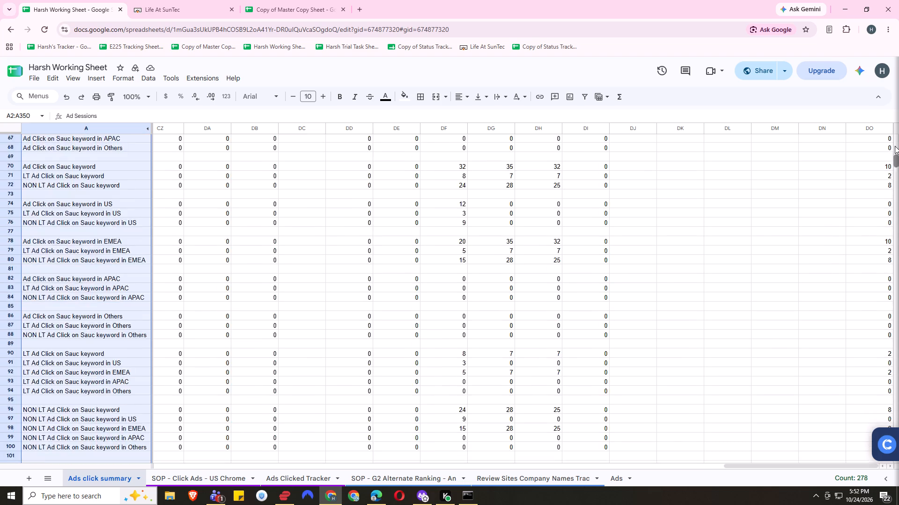
drag(895, 146, 898, 230)
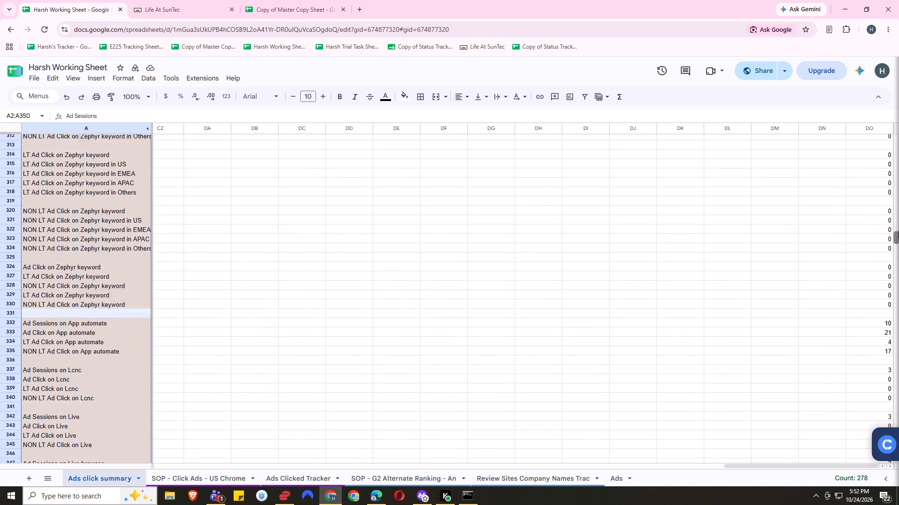
drag(898, 230, 898, 219)
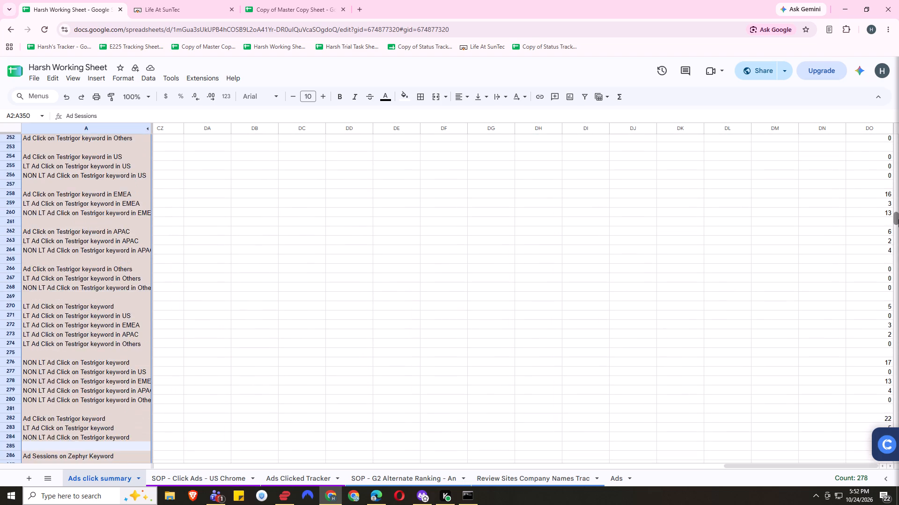
drag(898, 219, 898, 200)
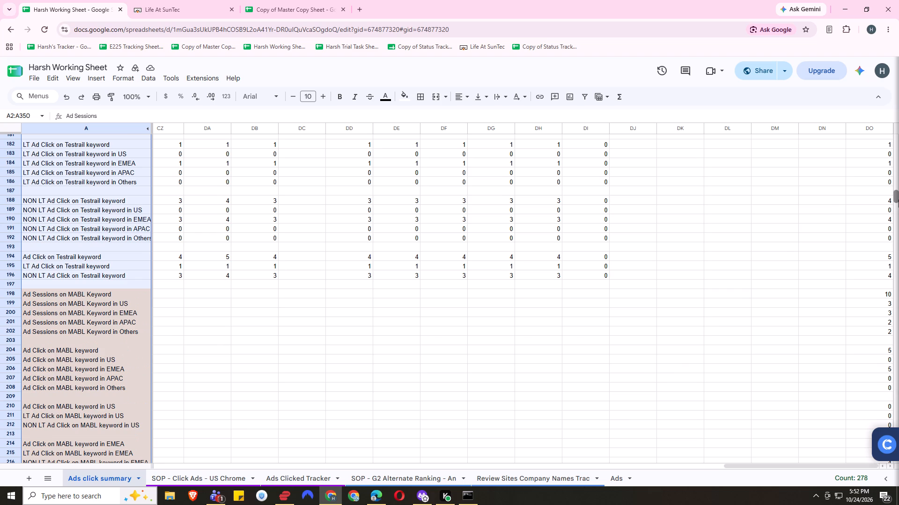
drag(898, 200, 898, 188)
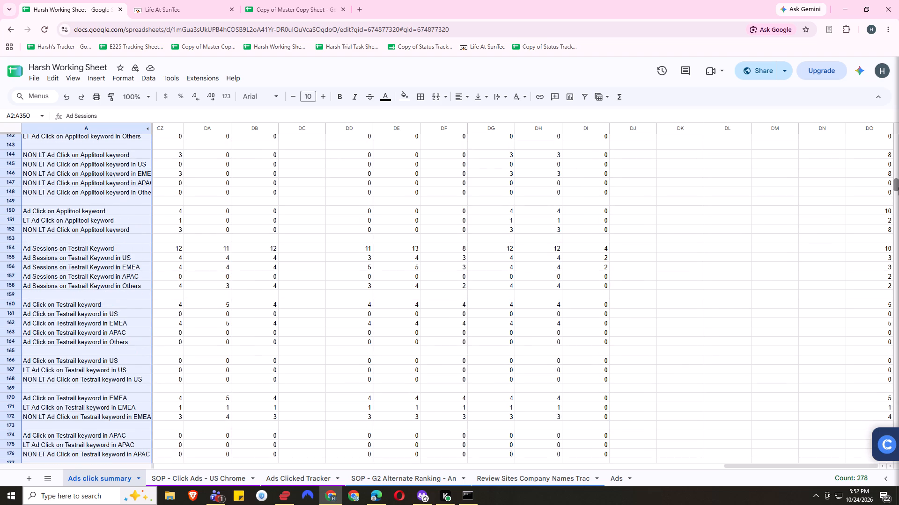
Check the overall Ad Sessions, Ad Click and LT Ad Click counts for 24 October 2026 in Ads click summary.
drag(898, 188, 898, 152)
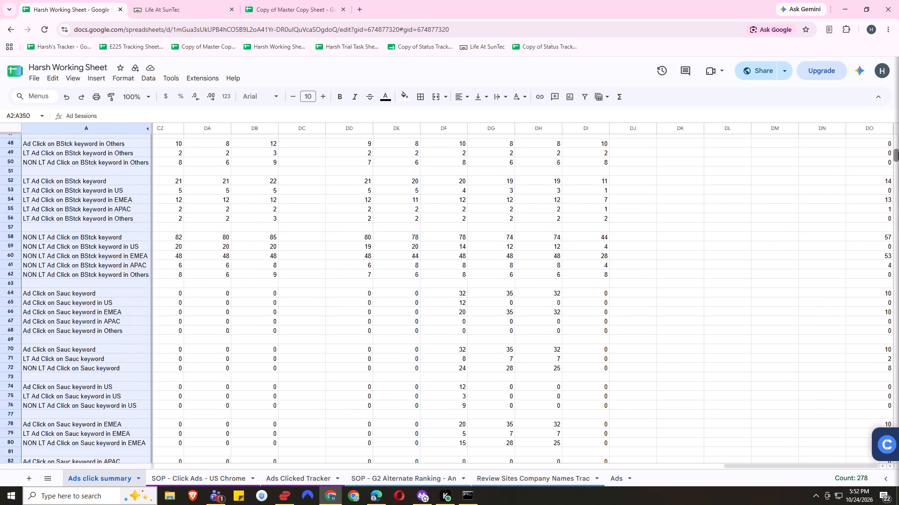
drag(898, 152, 898, 133)
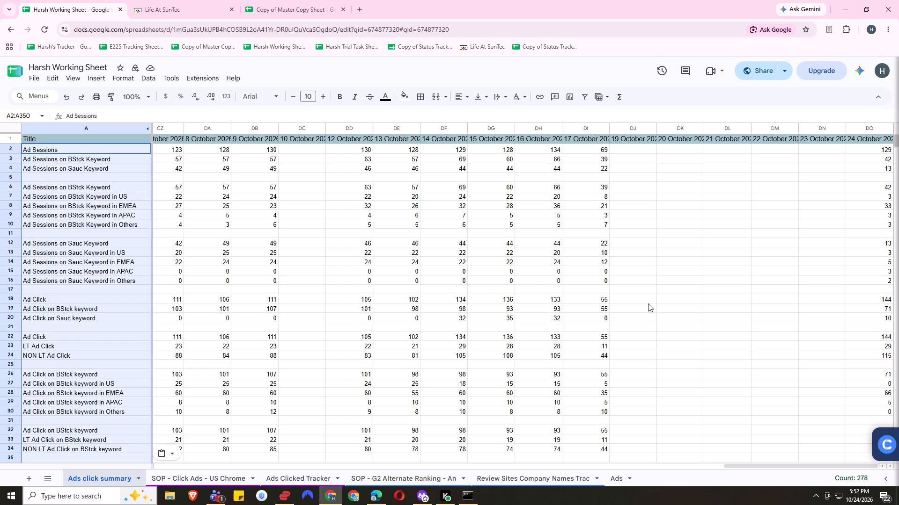
click(670, 288)
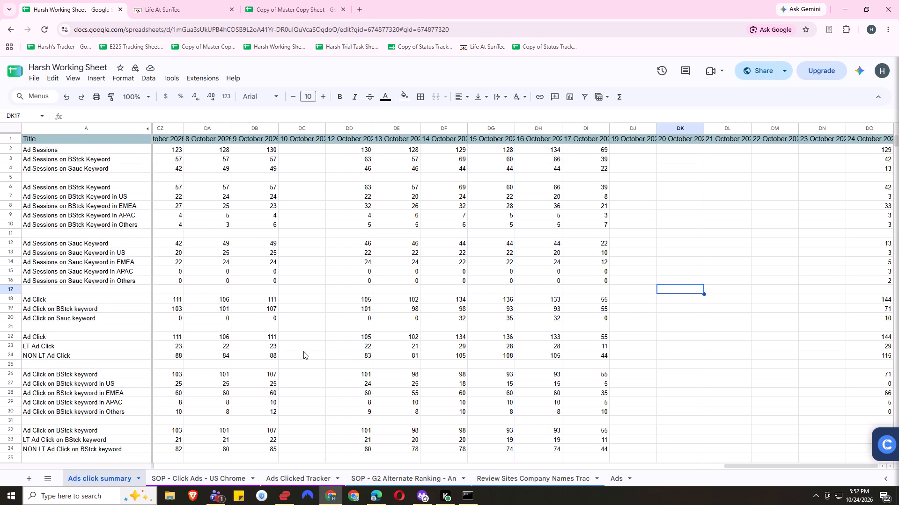
Open E225 Tracking Sheet in a new browser tab and find Harsh's 24-Oct-2026 rows in Shift Tracker.
click(362, 8)
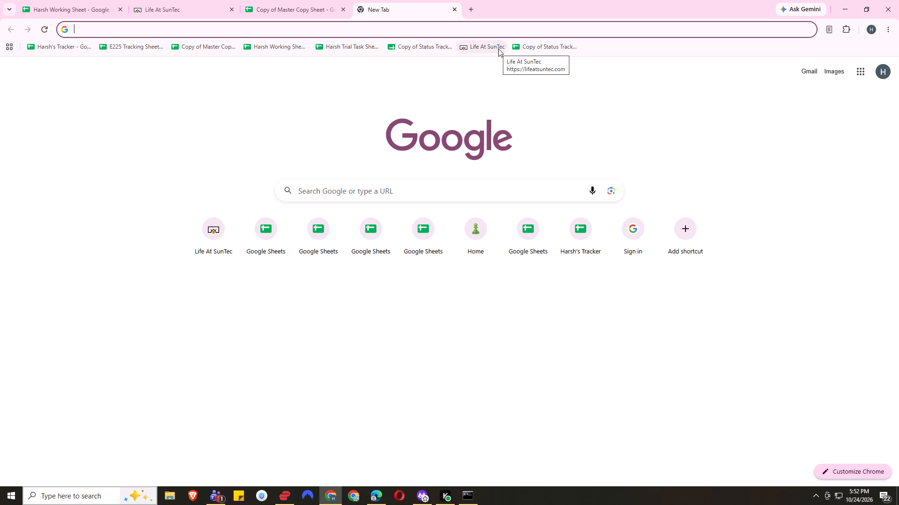
click(117, 44)
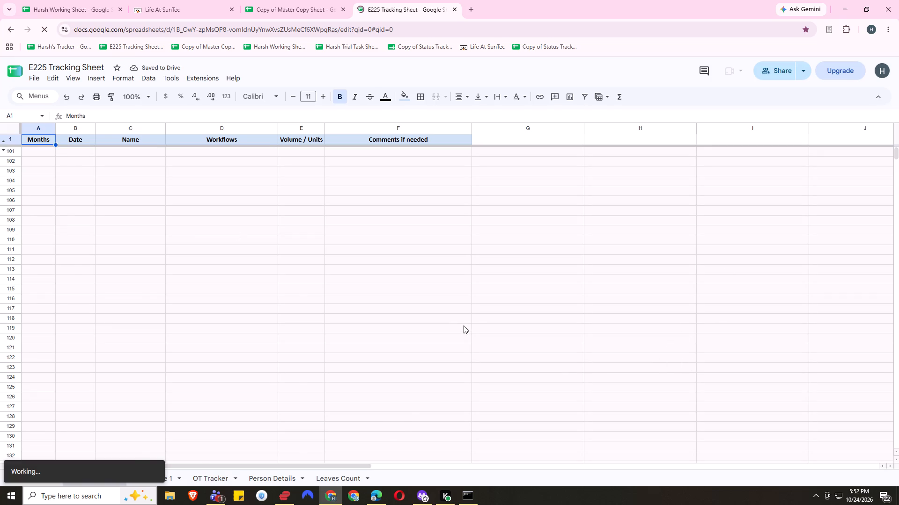
scroll(515, 302, down, 9)
scroll(534, 345, down, 9)
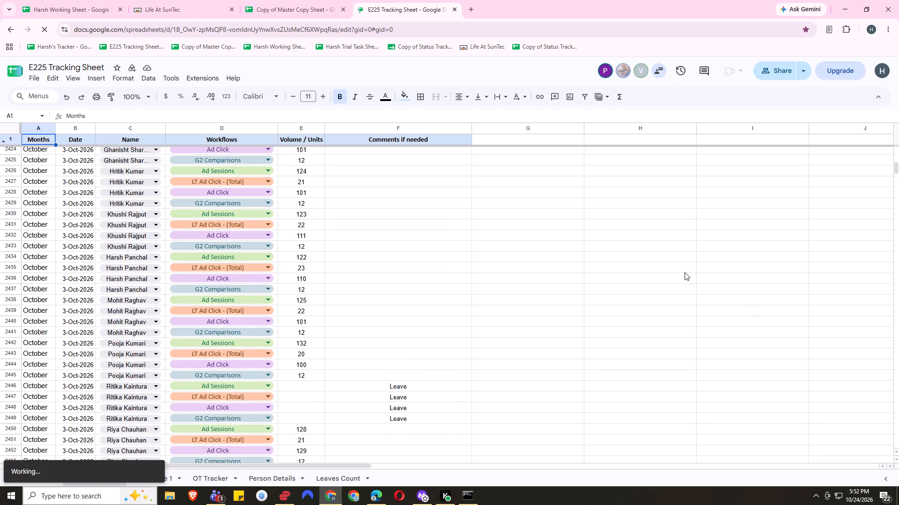
drag(896, 171, 898, 238)
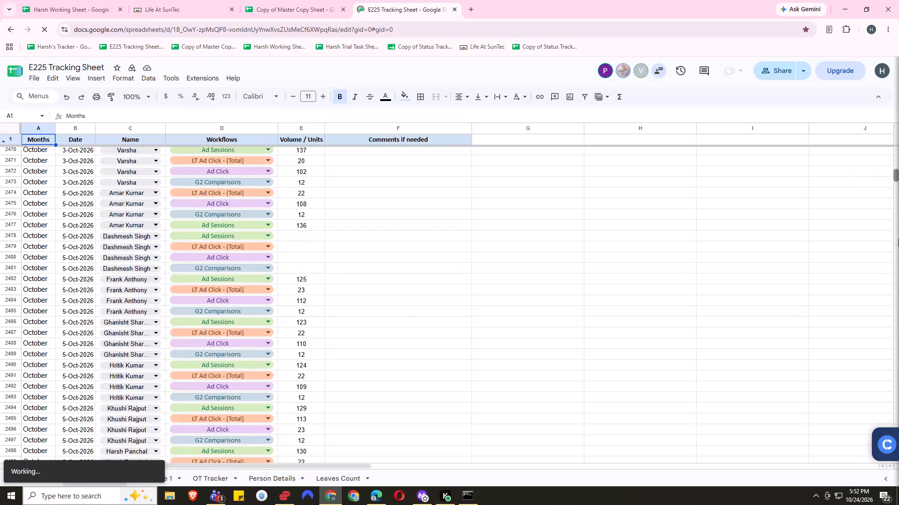
drag(898, 238, 898, 371)
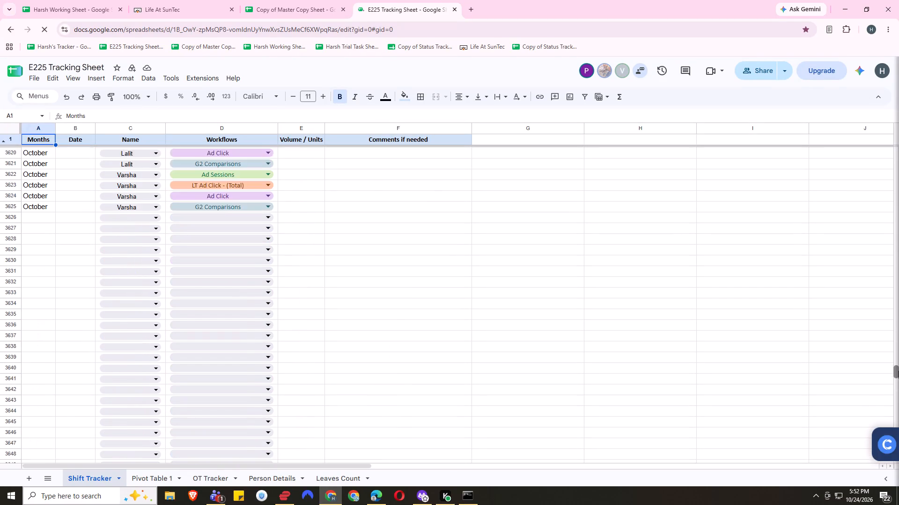
drag(898, 371, 898, 331)
scroll(571, 360, down, 6)
scroll(505, 364, down, 6)
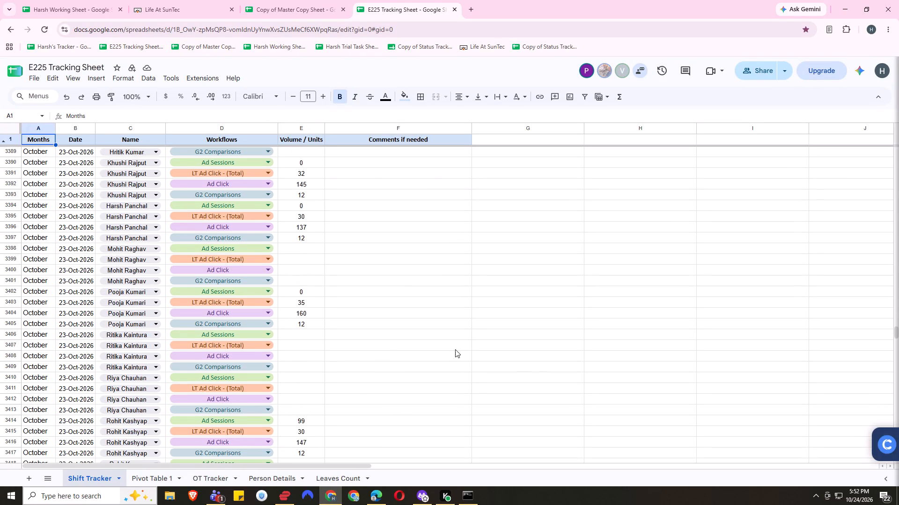
scroll(451, 340, down, 8)
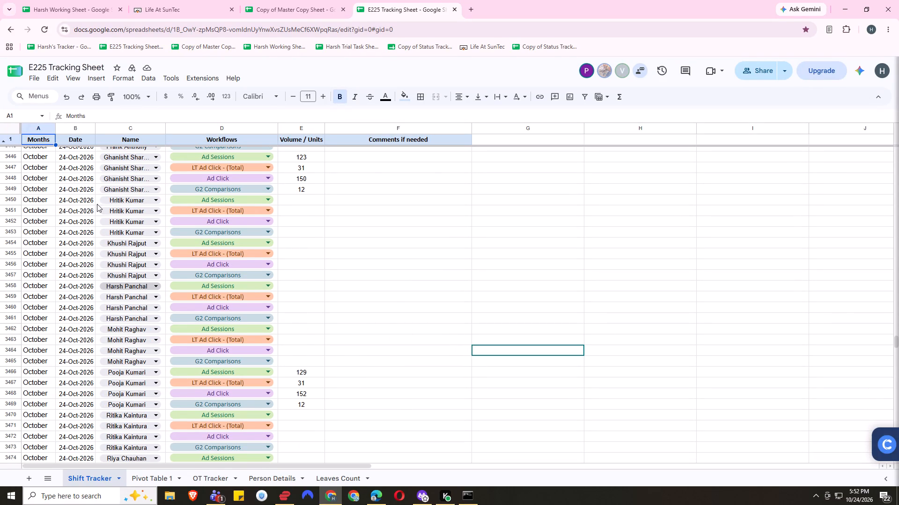
scroll(355, 332, up, 3)
scroll(355, 332, down, 1)
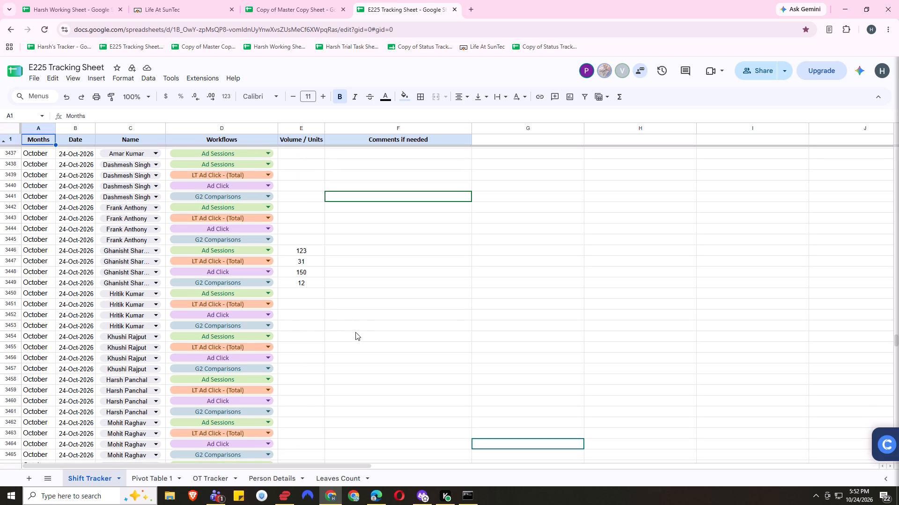
scroll(343, 324, up, 2)
scroll(390, 281, up, 2)
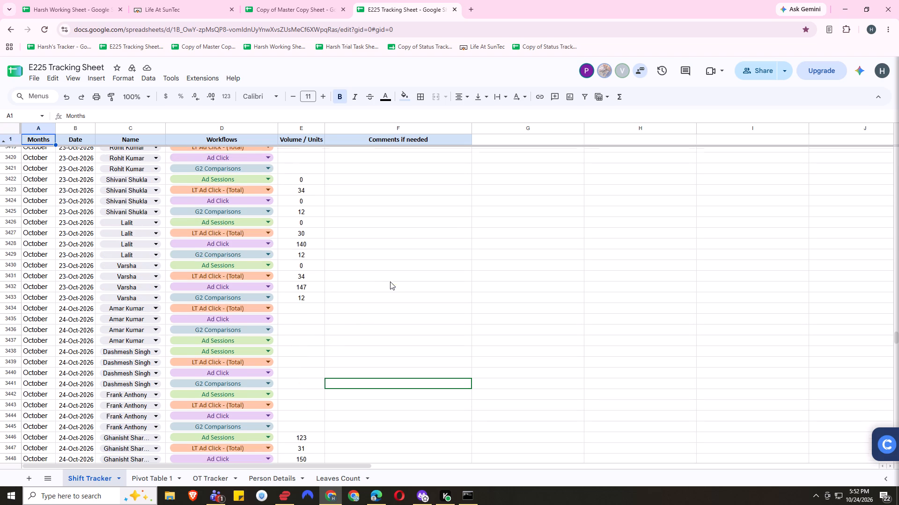
scroll(335, 333, down, 6)
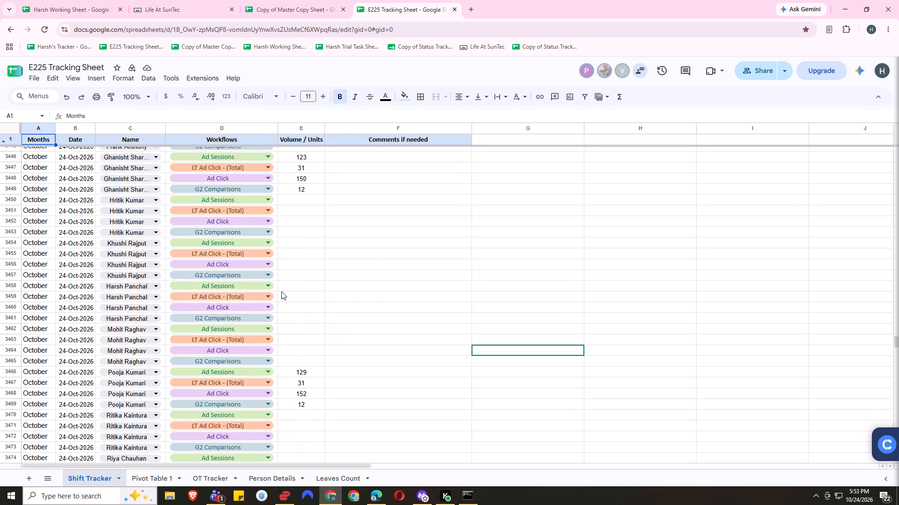
Enter Harsh's 24-Oct-2026 volumes: 129 for Ad Sessions, 29 for LT Ad Click - (Total), 144 for Ad Click and 12 for G2 Comparisons.
click(288, 285)
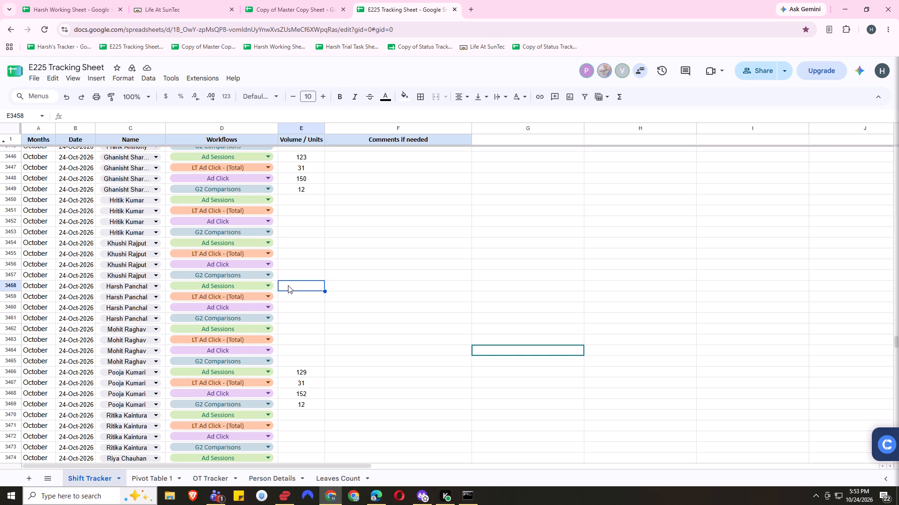
key(1)
text(29)
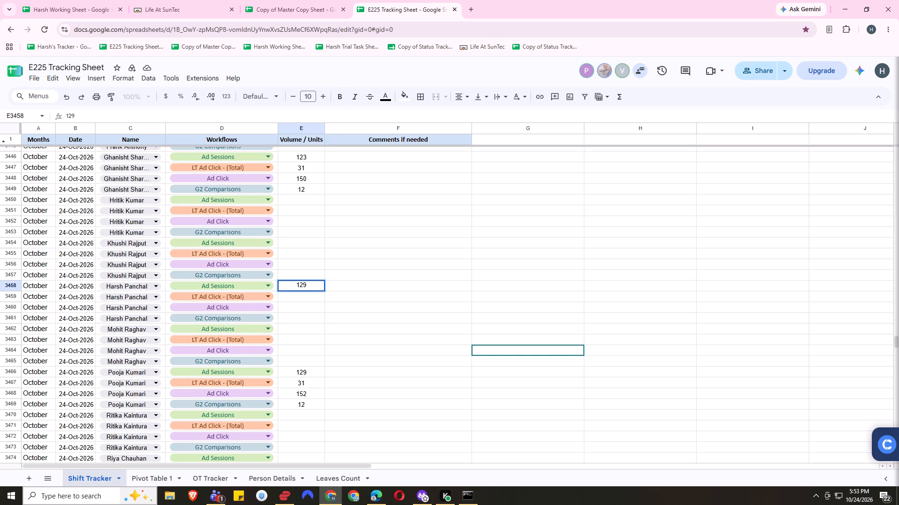
key(Down)
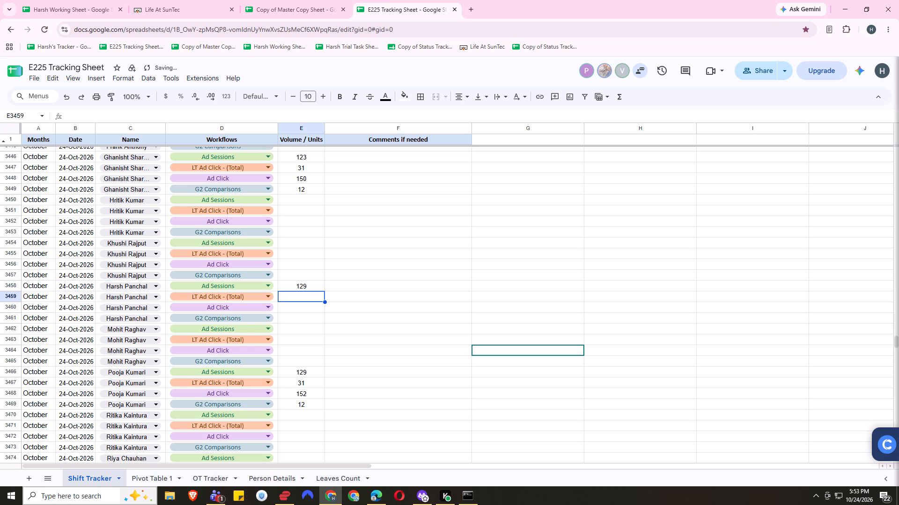
text(29)
key(Down)
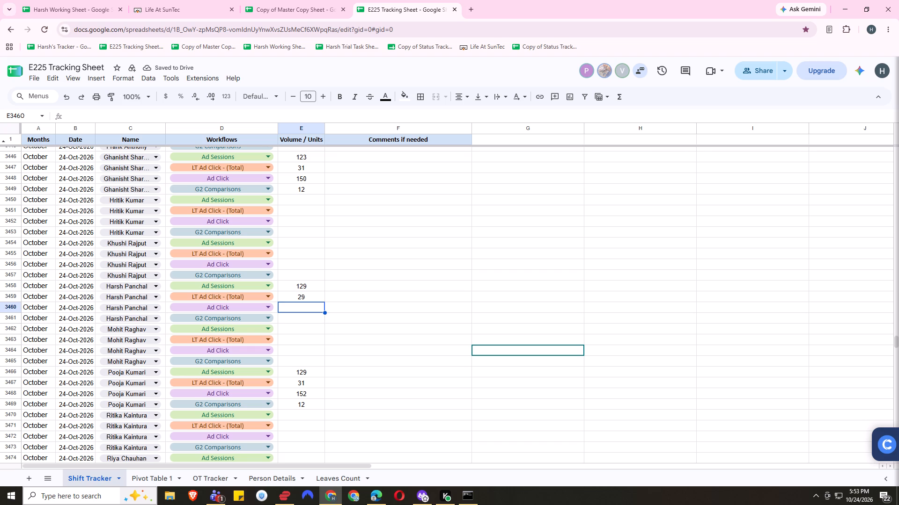
text(144)
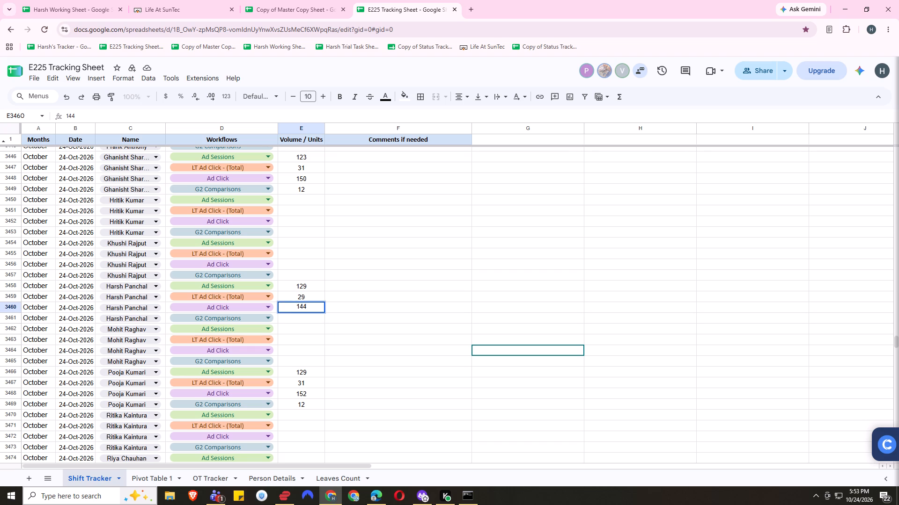
key(Down)
text(12)
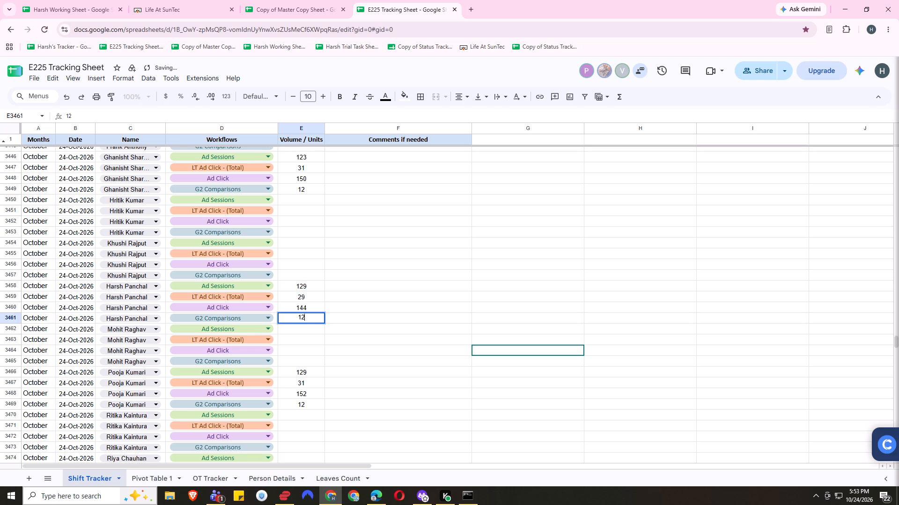
click(332, 307)
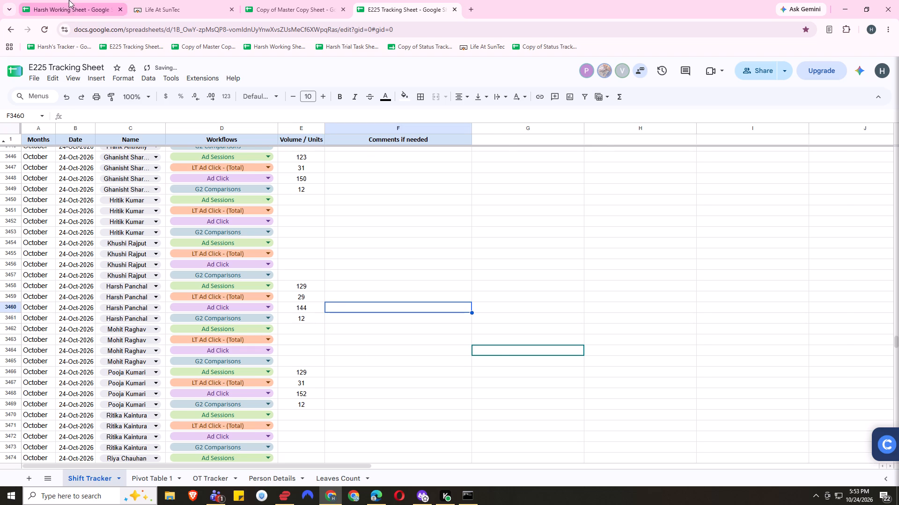
Copy the four Done entries in Status 1 for 23 Oct 2026 Evening from Harsh Working Sheet's Review Sites Company Names tracker.
click(69, 0)
click(515, 483)
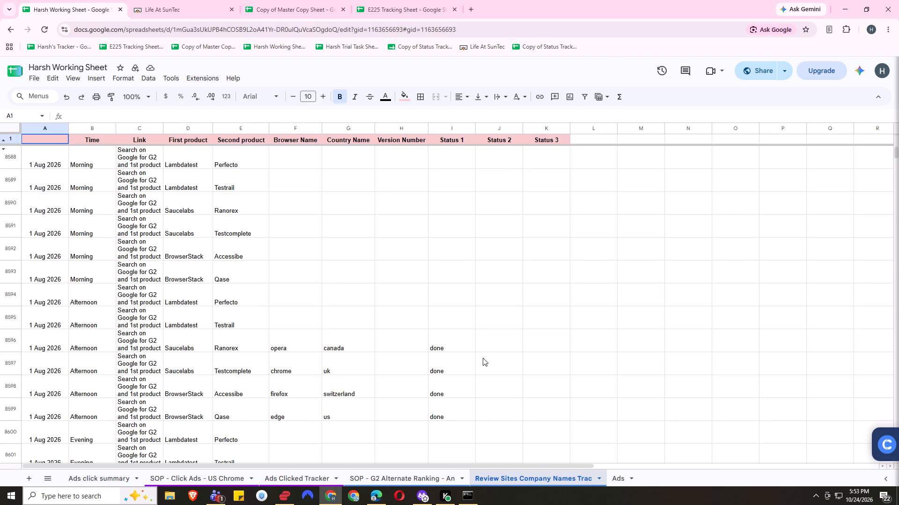
scroll(509, 349, down, 9)
drag(898, 159, 898, 408)
scroll(680, 390, down, 4)
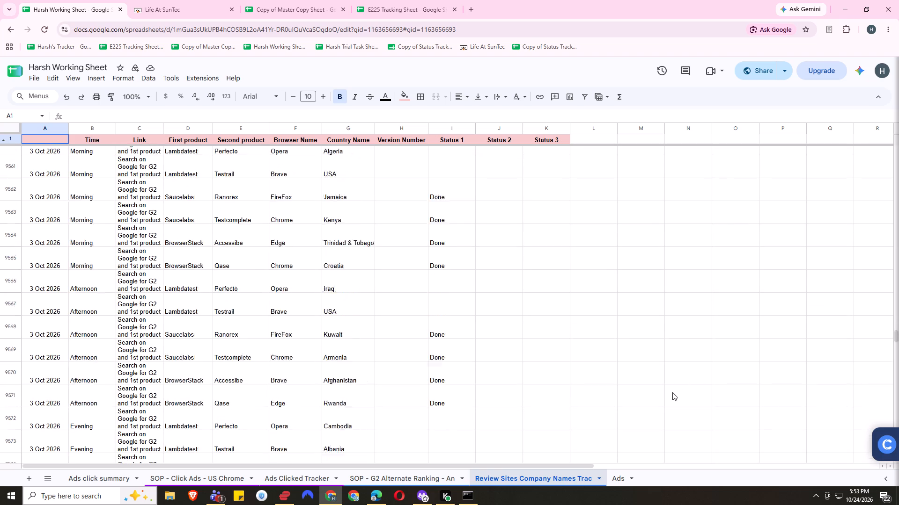
scroll(672, 392, down, 20)
scroll(672, 392, down, 3)
drag(893, 344, 893, 384)
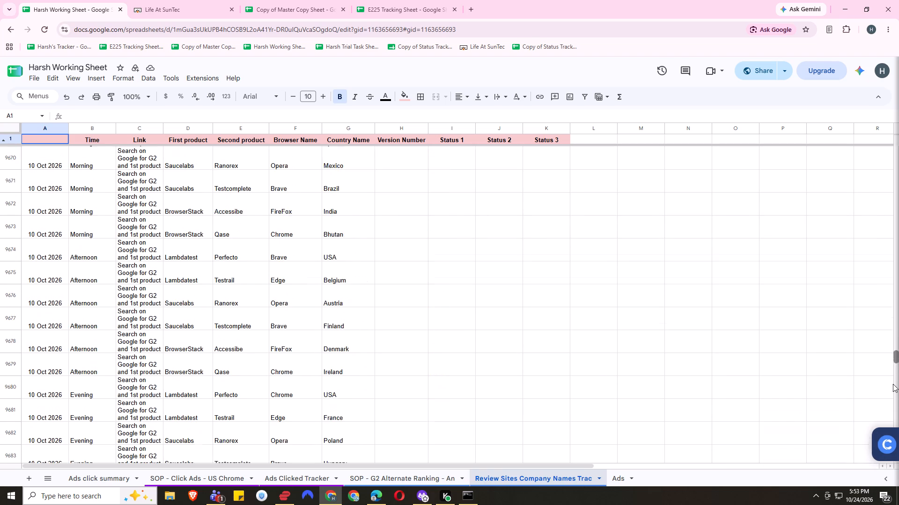
drag(893, 384, 893, 384)
scroll(693, 361, down, 20)
scroll(693, 361, down, 15)
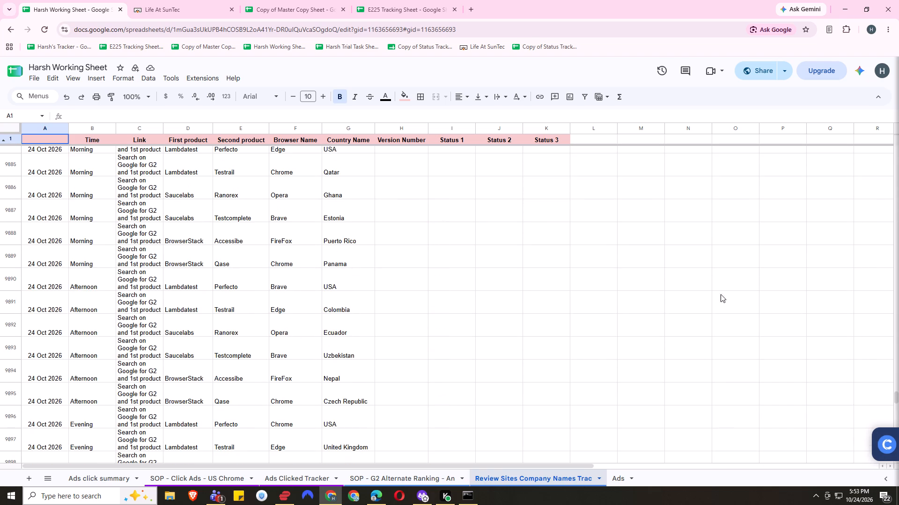
scroll(701, 295, up, 6)
scroll(671, 312, down, 4)
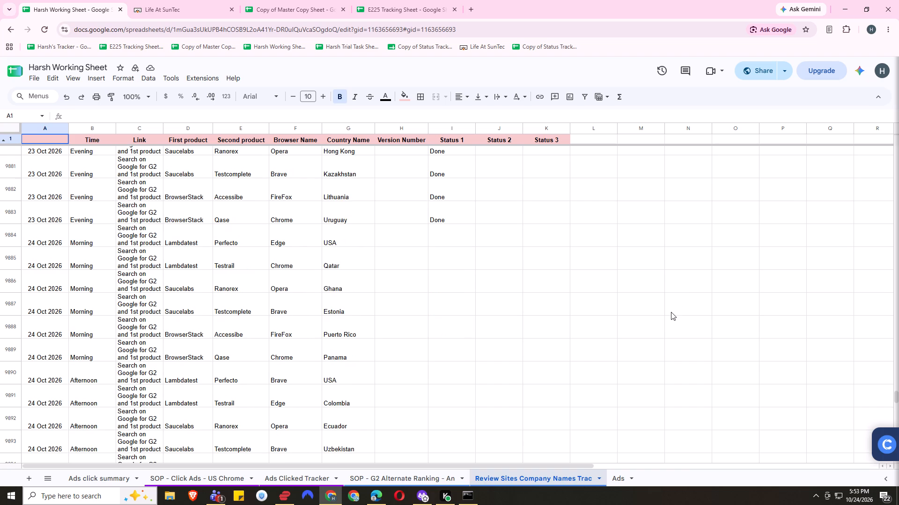
scroll(666, 313, up, 2)
drag(450, 236, 432, 298)
key(ctrl+c)
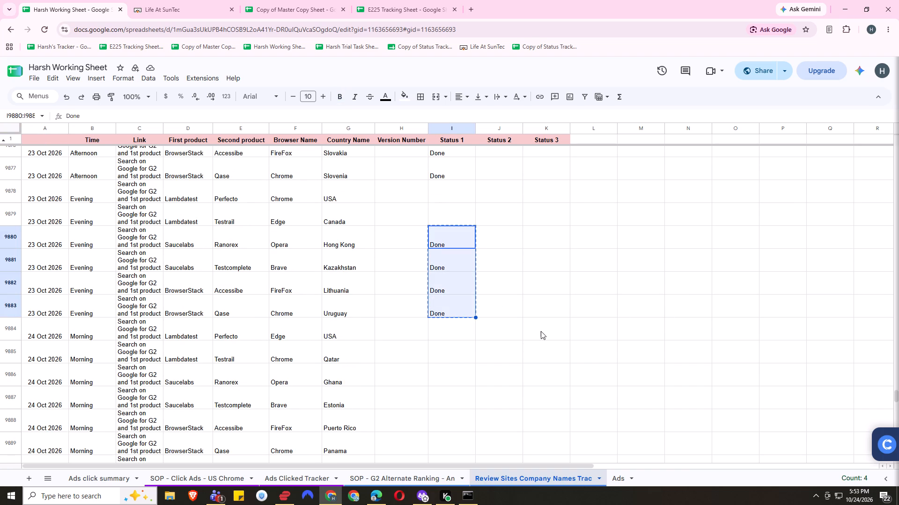
Paste the Done statuses into Status 1 for the Saucelabs and BrowserStack rows of 24 Oct 2026 Morning, Afternoon and Evening.
click(542, 331)
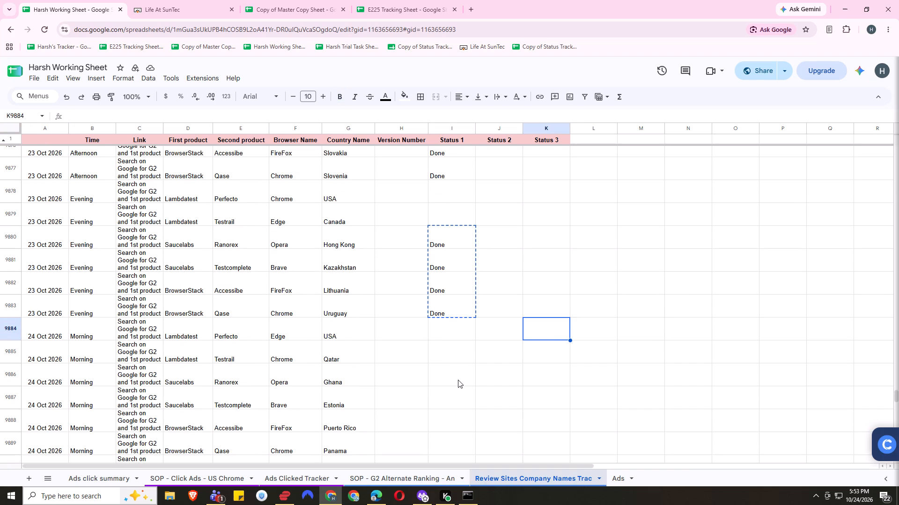
click(458, 380)
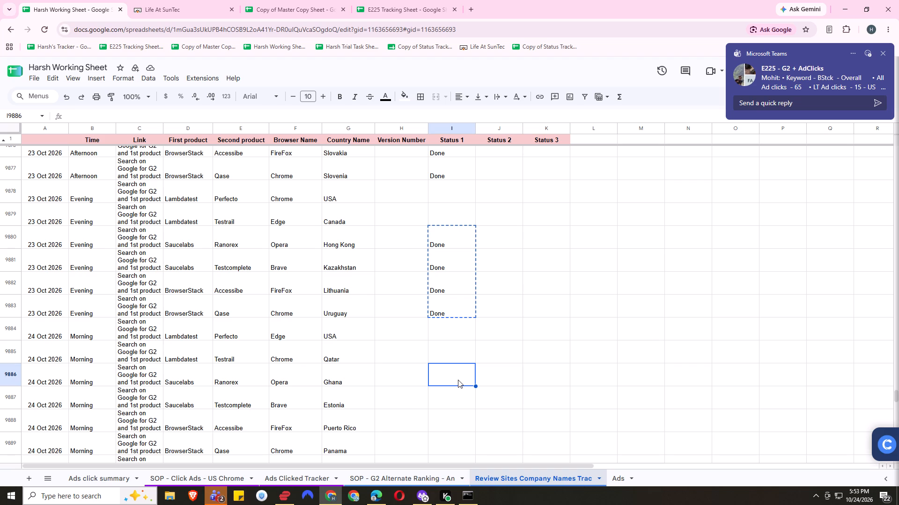
key(ctrl+v)
scroll(499, 345, down, 4)
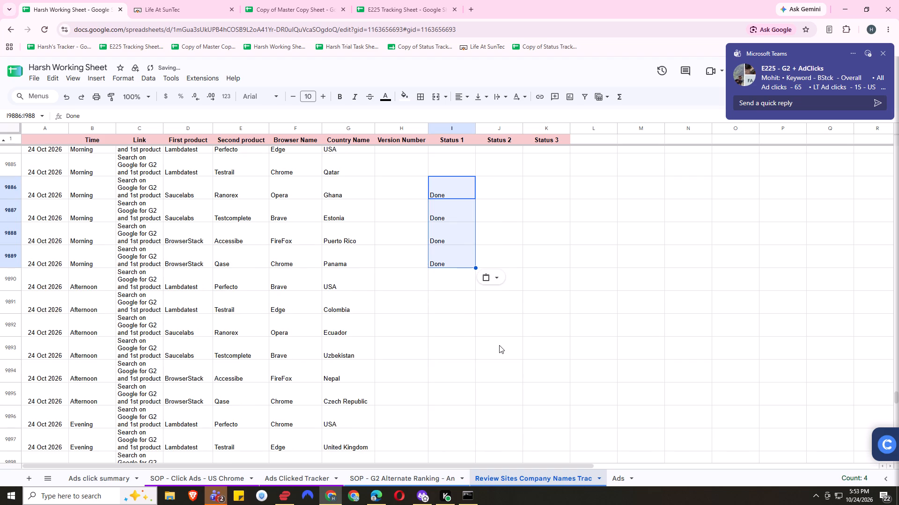
click(450, 322)
key(ctrl+v)
scroll(492, 323, down, 3)
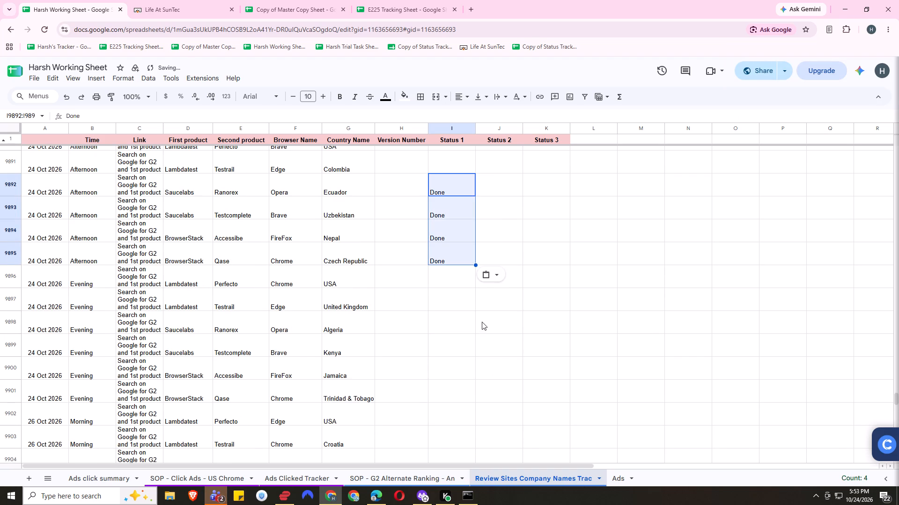
click(457, 332)
key(ctrl+v)
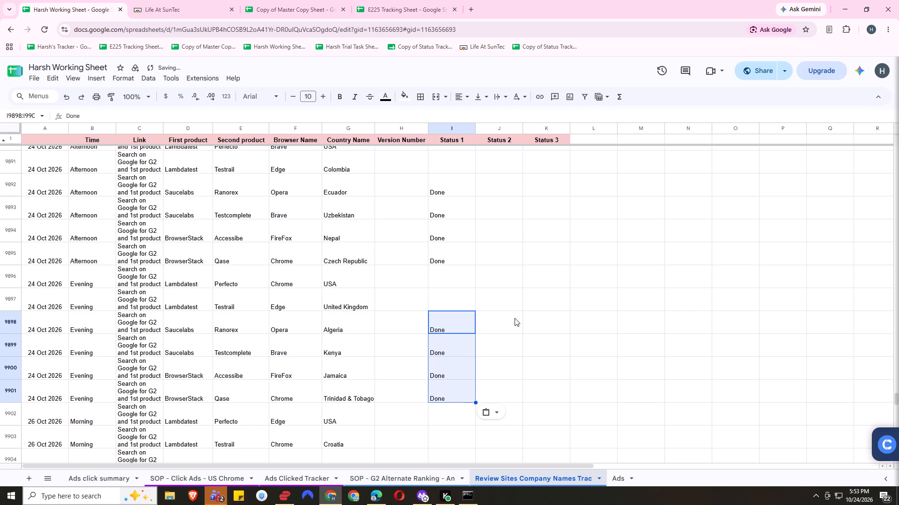
click(571, 333)
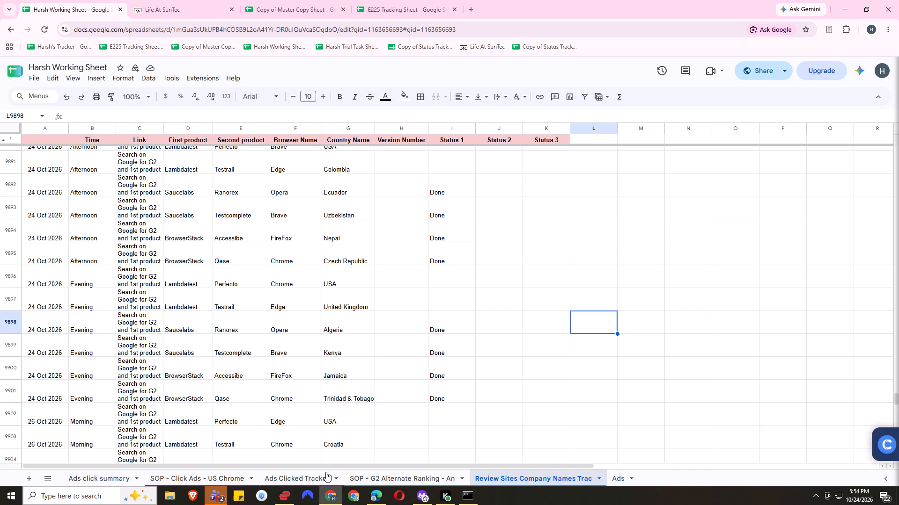
Look through the October 2026 date columns of the Ads Clicked Tracker sheet.
click(310, 478)
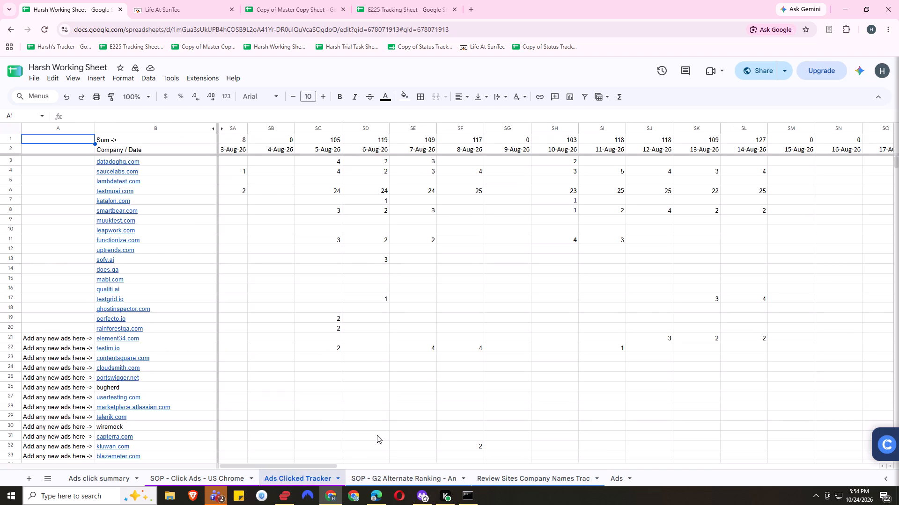
drag(325, 466, 822, 492)
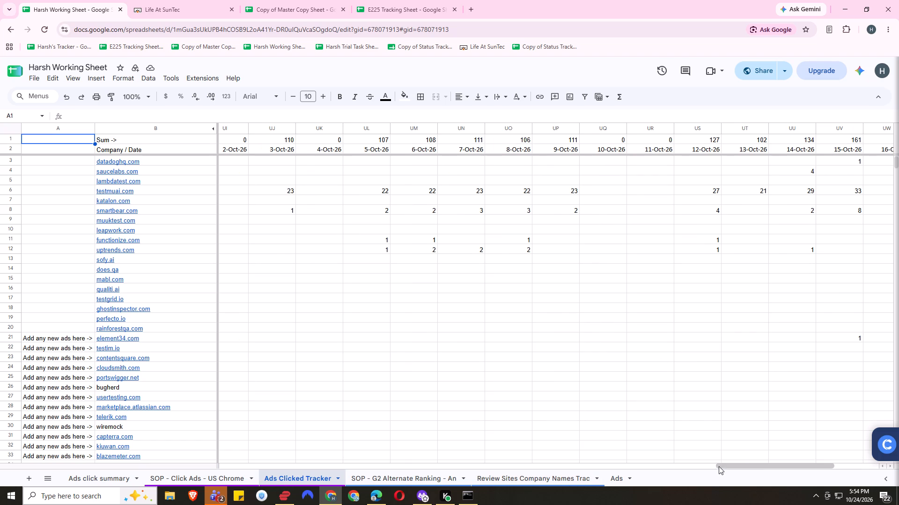
drag(719, 466, 797, 467)
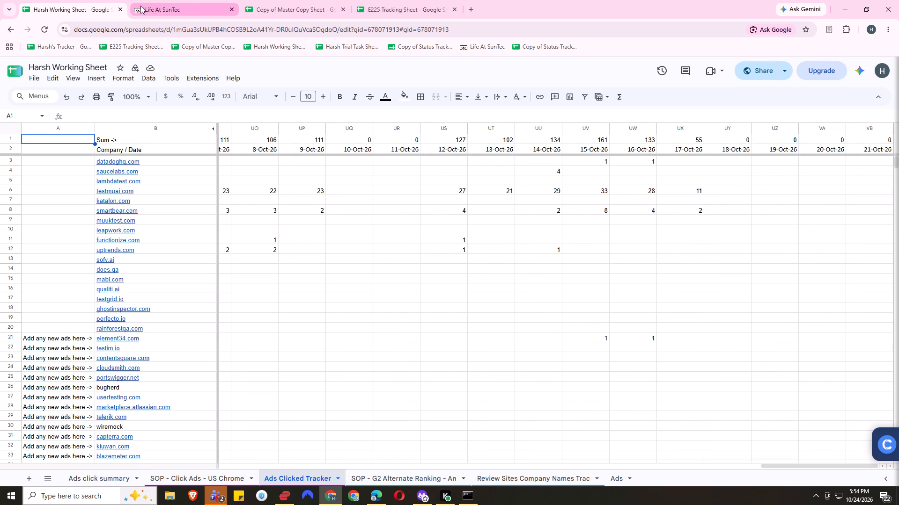
Go back to Copy of Master Copy Sheet and review the Sheet Status categories and counts up to the first rows.
click(279, 12)
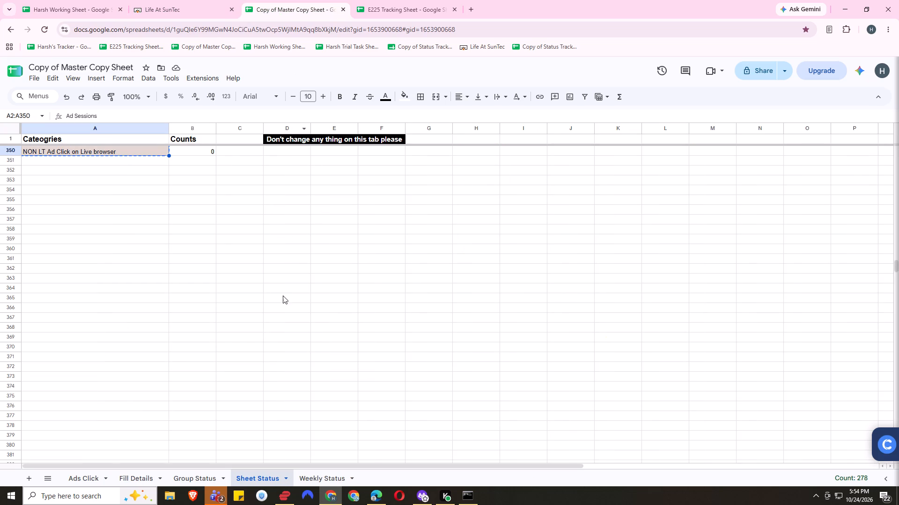
scroll(291, 299, up, 5)
scroll(303, 304, up, 20)
scroll(303, 304, up, 5)
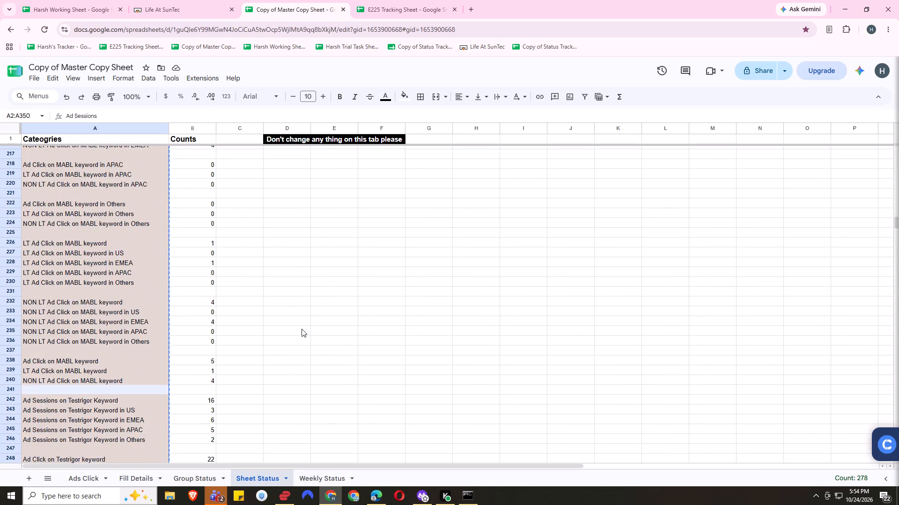
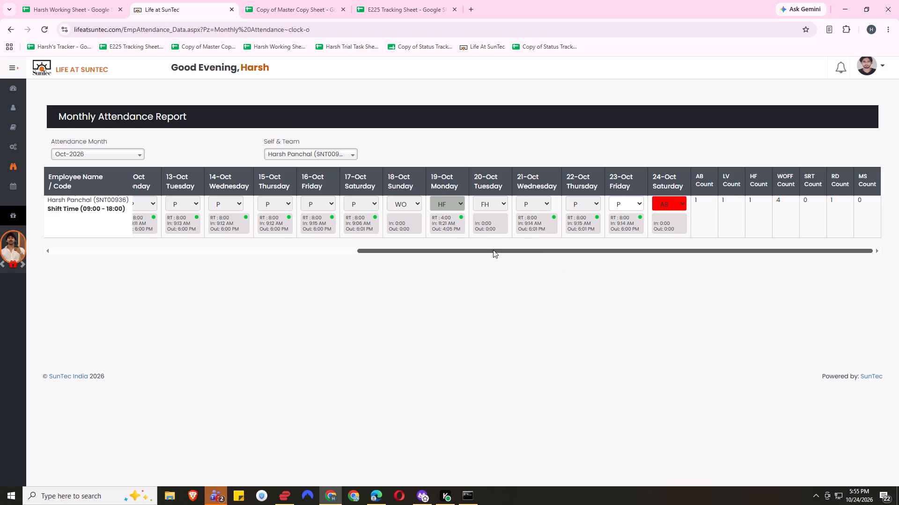
Look through the Oct-2026 Monthly Attendance Report from the first of the month to the count columns.
drag(493, 250, 408, 259)
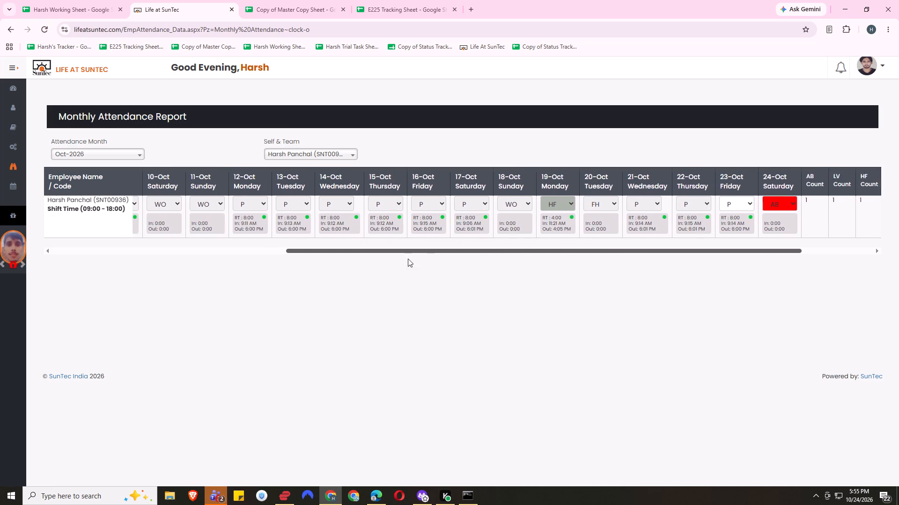
drag(408, 259, 295, 259)
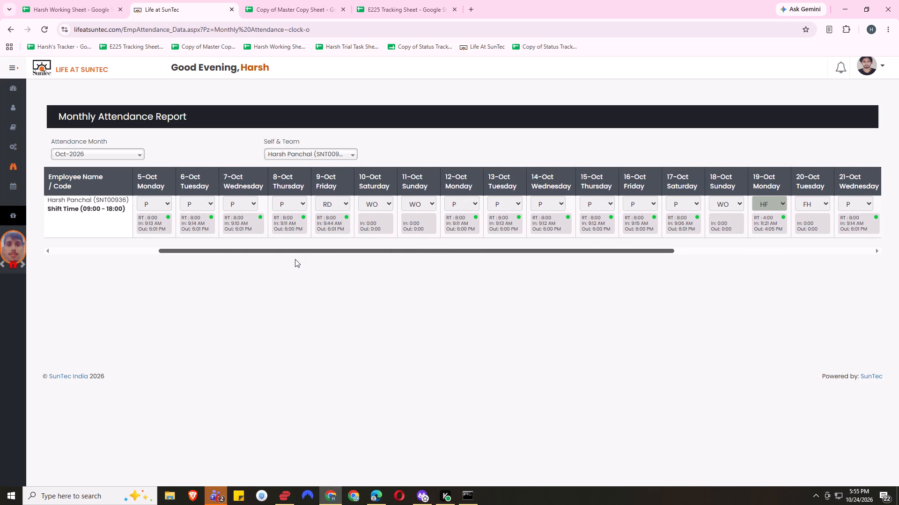
drag(295, 259, 142, 273)
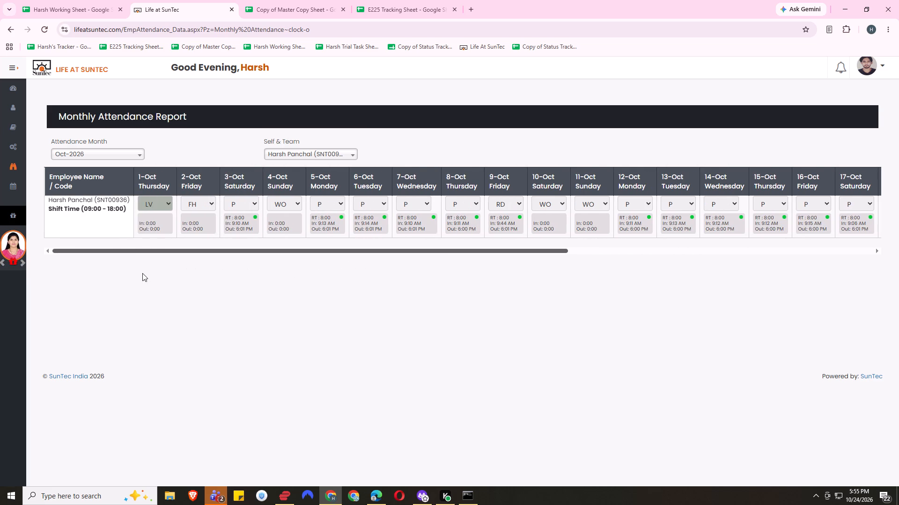
drag(142, 273, 158, 271)
drag(158, 271, 507, 232)
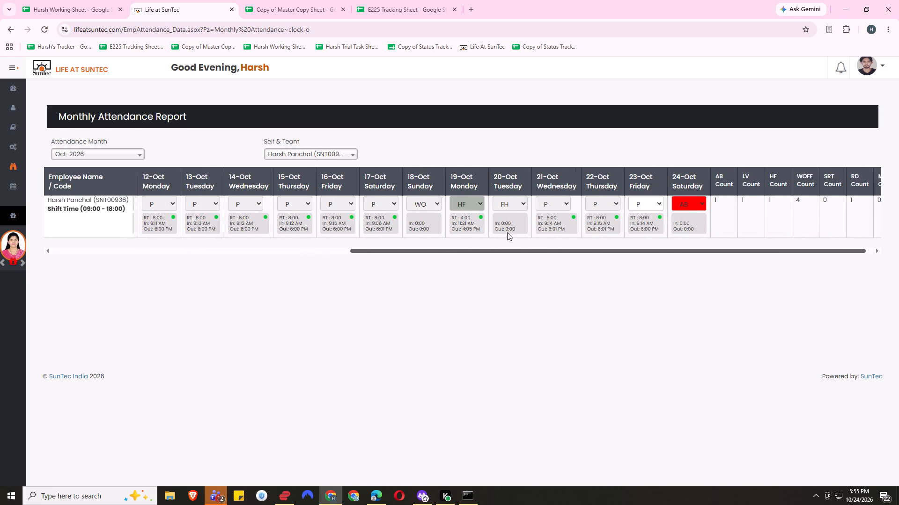
drag(507, 232, 520, 231)
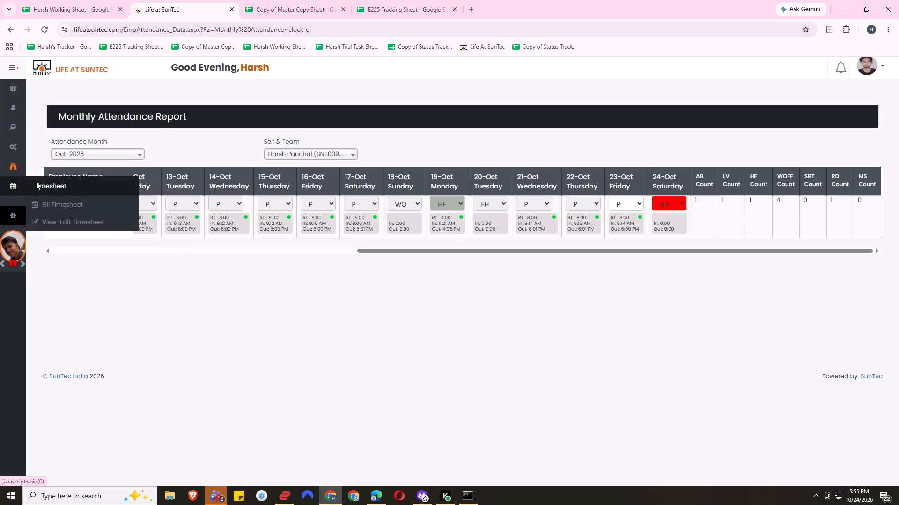
Open the Fill Timesheet entry form and keep 24/10/2026 Sat as the timesheet date.
click(61, 199)
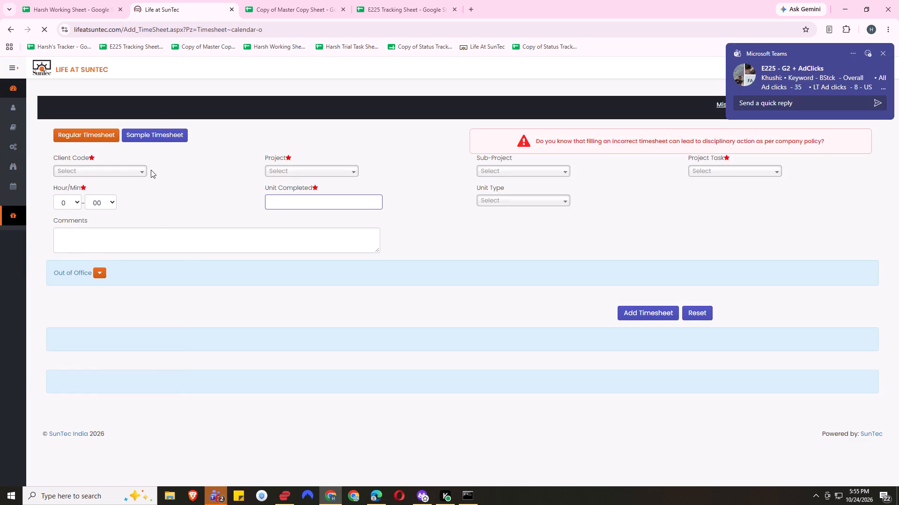
click(141, 169)
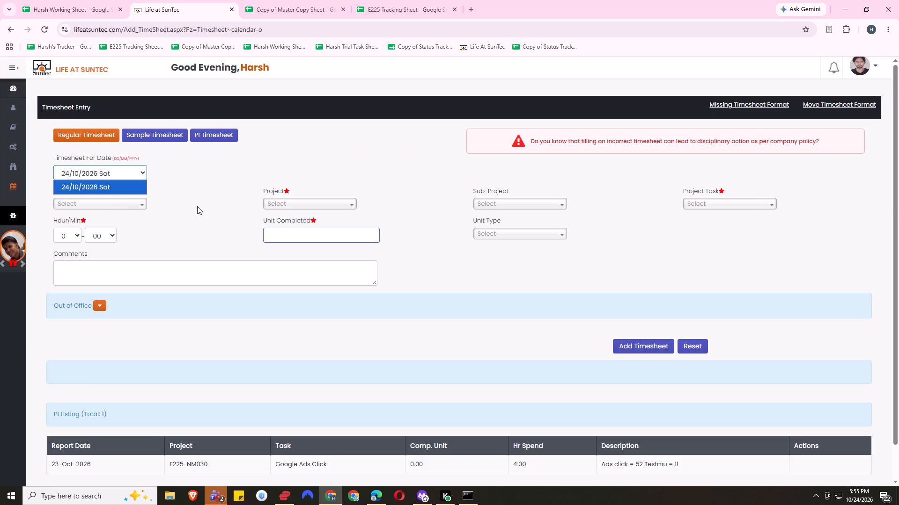
click(197, 206)
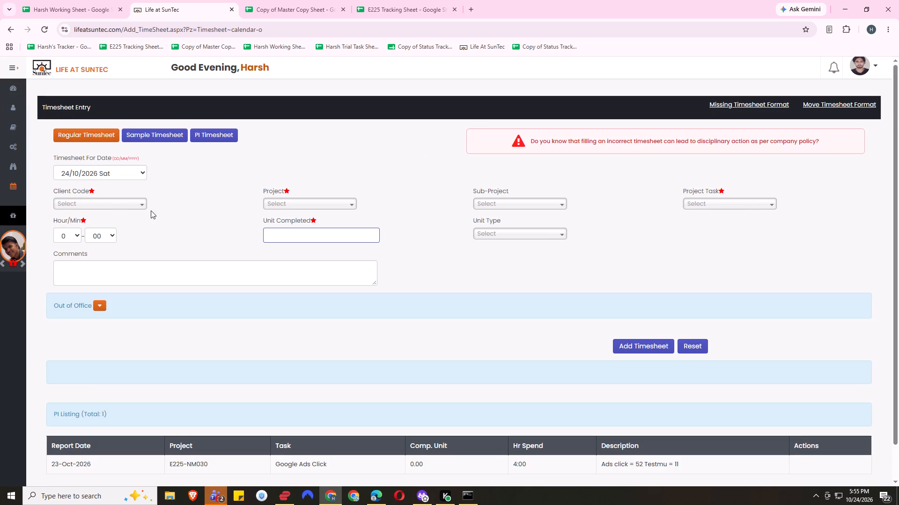
scroll(191, 235, down, 3)
scroll(191, 237, up, 2)
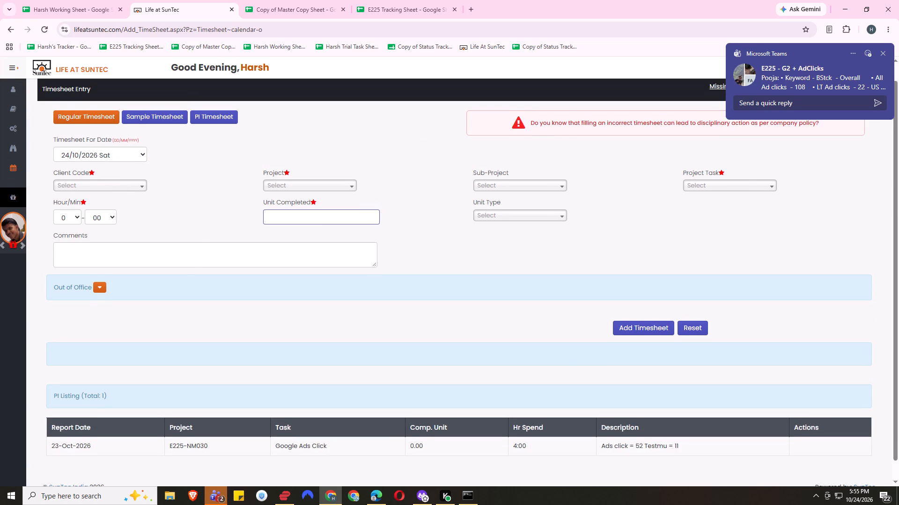
Set the timesheet entry to client code E225, project E225-NM030, task Google Ads Click and 8 hours 00 minutes.
click(131, 207)
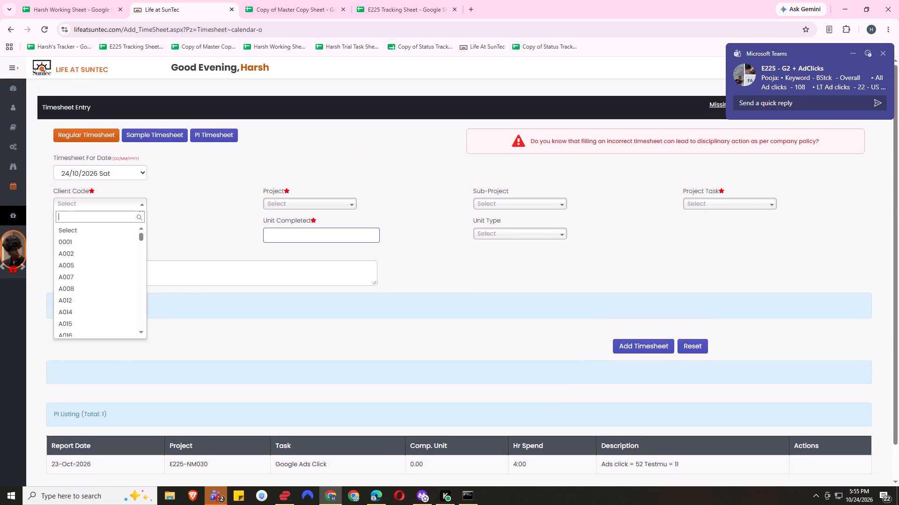
text(e2)
key(2)
click(77, 254)
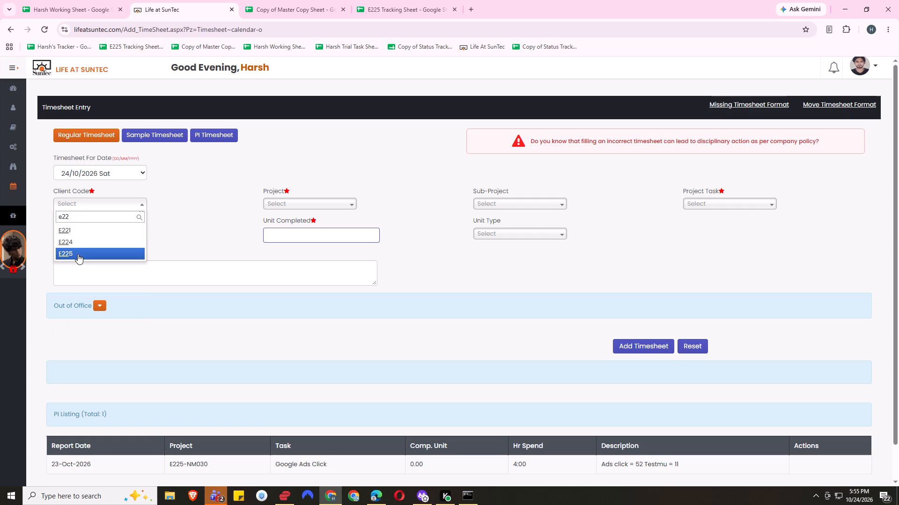
click(284, 201)
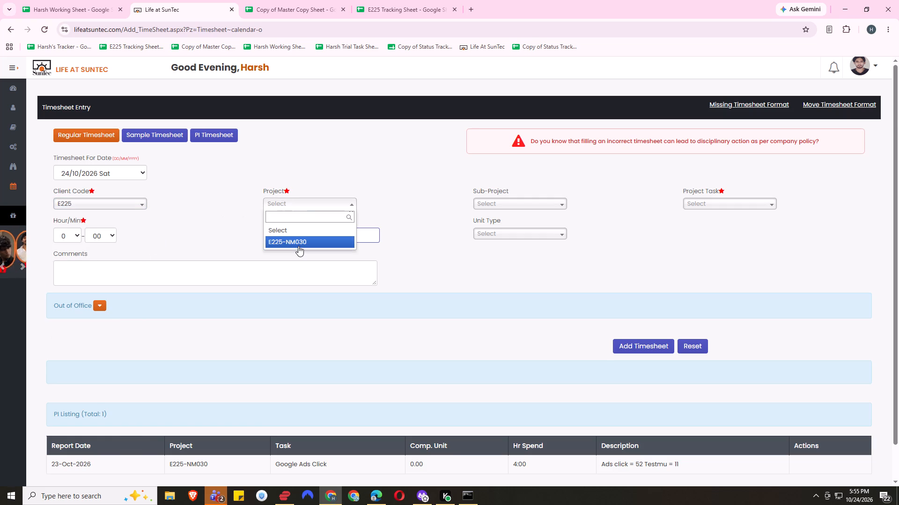
click(298, 246)
click(713, 204)
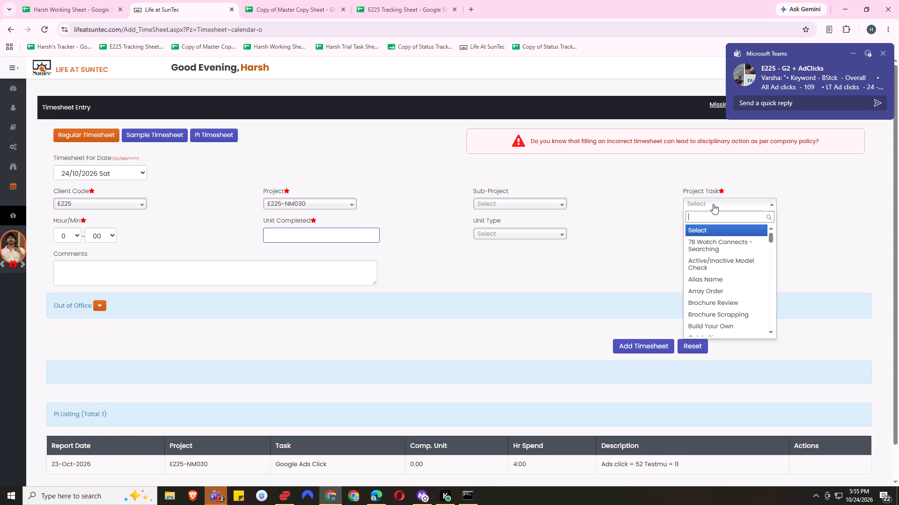
key(g)
key(o)
key(o)
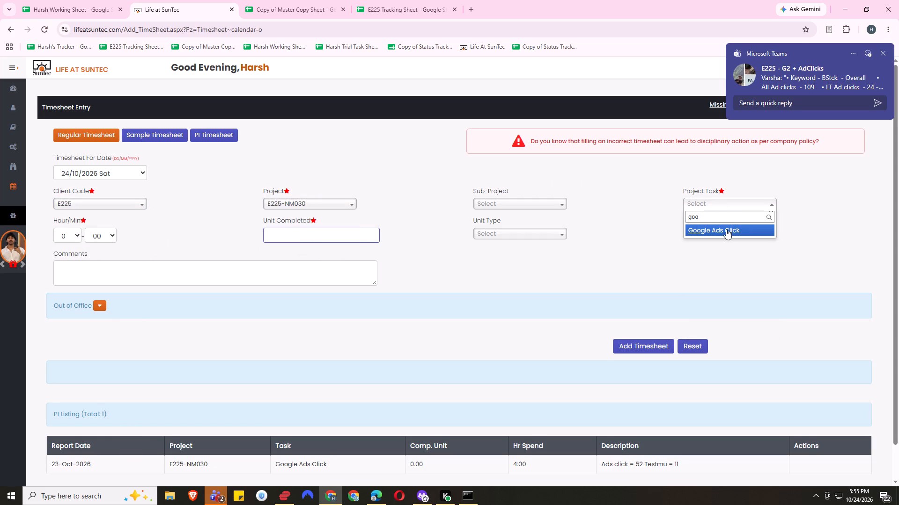
click(726, 230)
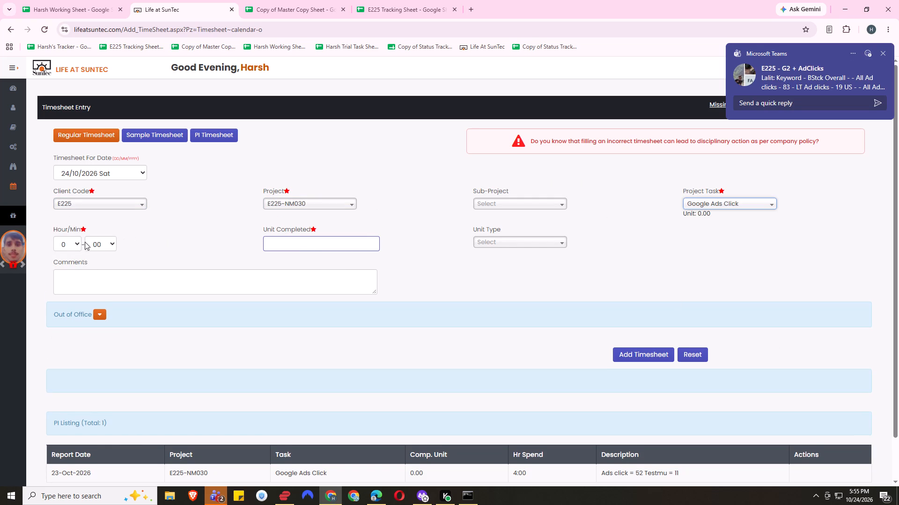
click(75, 242)
click(67, 367)
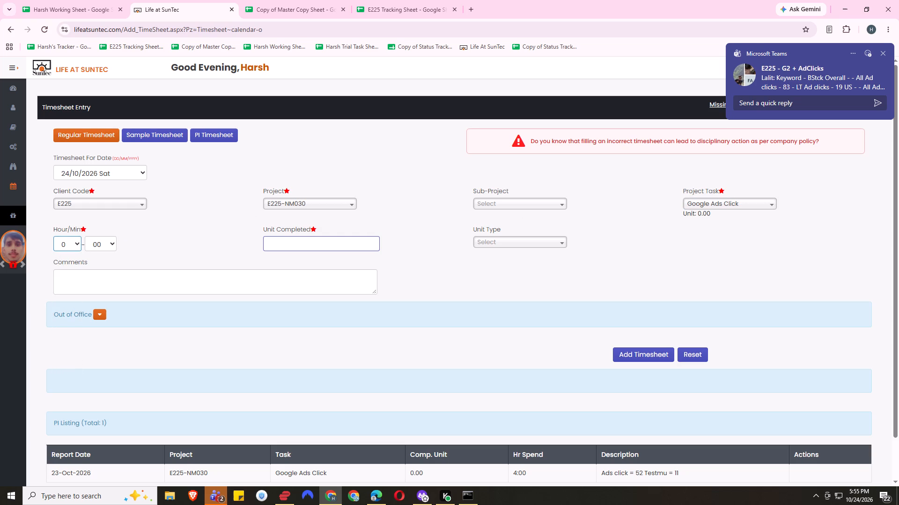
Start the timesheet comment with "Ads click = ".
click(147, 284)
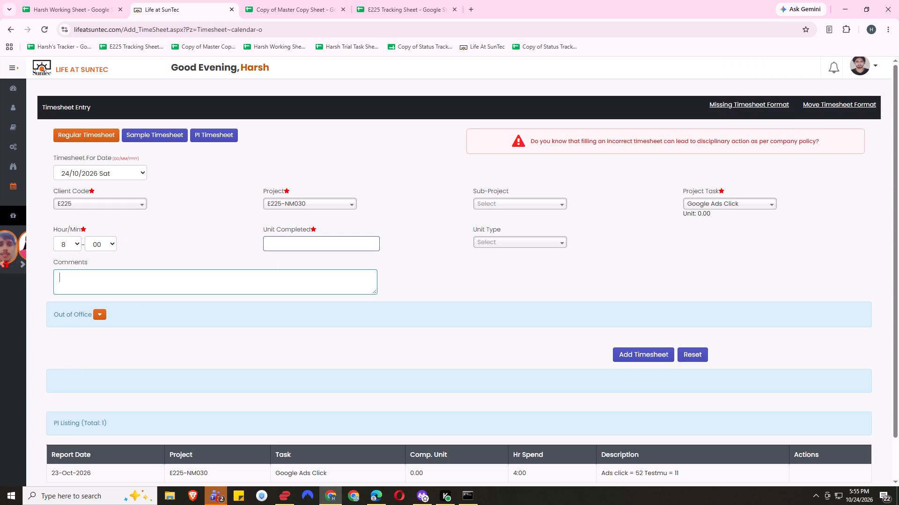
text(ds)
key(space)
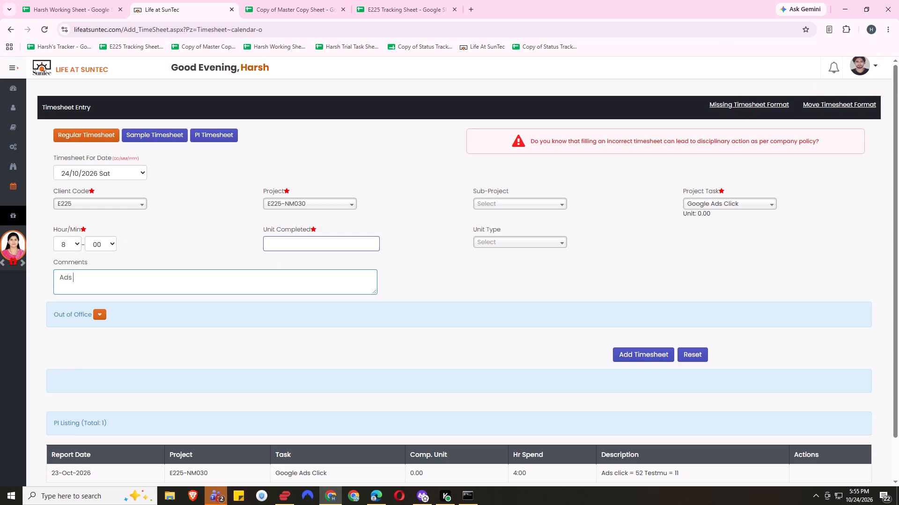
text(cl)
text(ick)
key(space)
text(=)
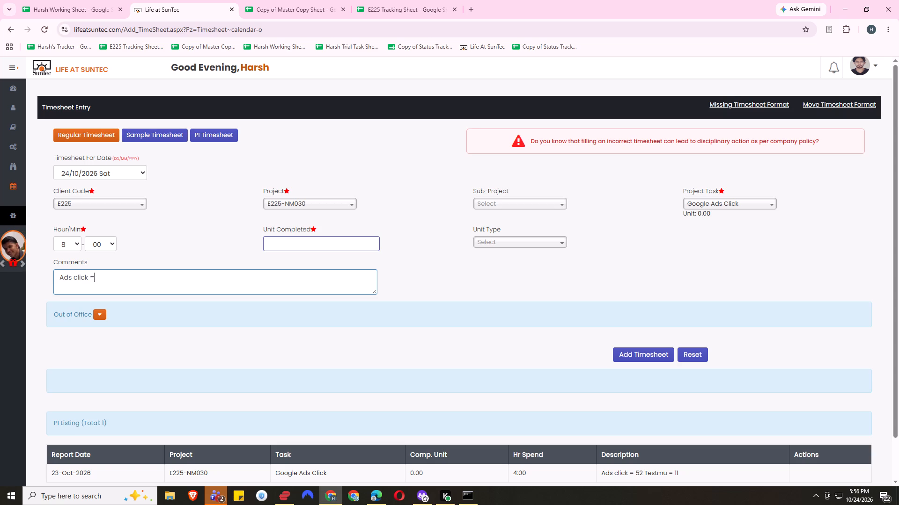
key(space)
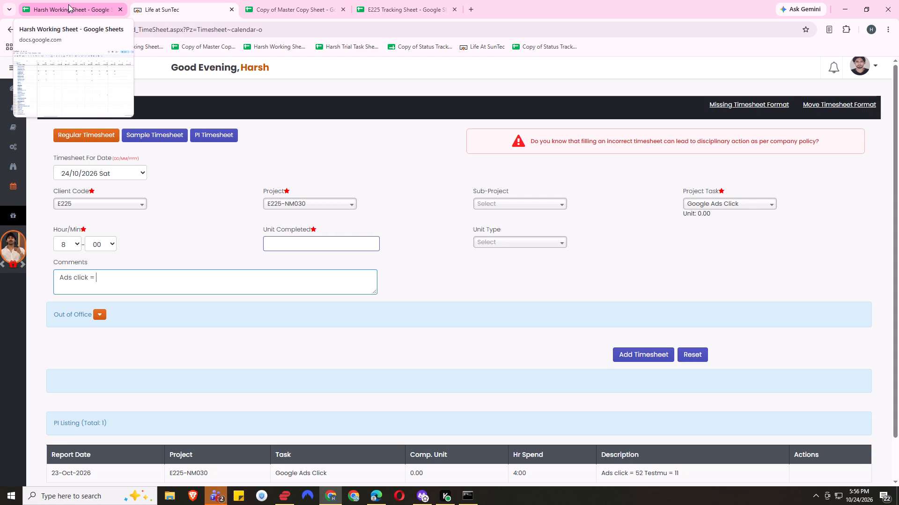
Look up the 24-Oct-2026 ad click volume for the timesheet comment in the E225 Tracking Sheet.
click(68, 4)
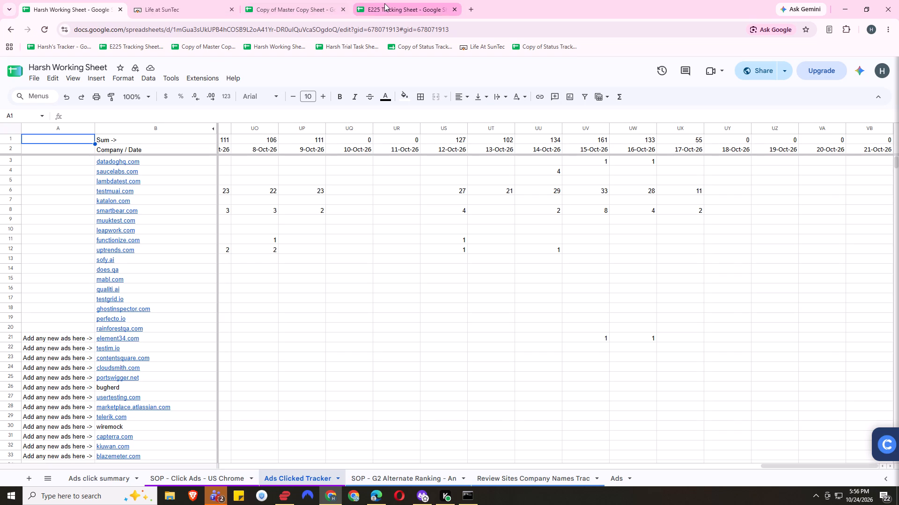
click(389, 4)
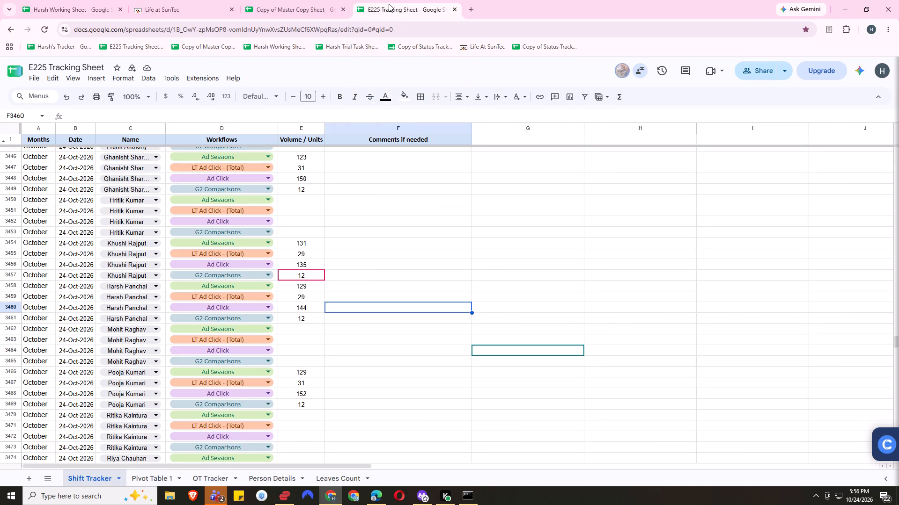
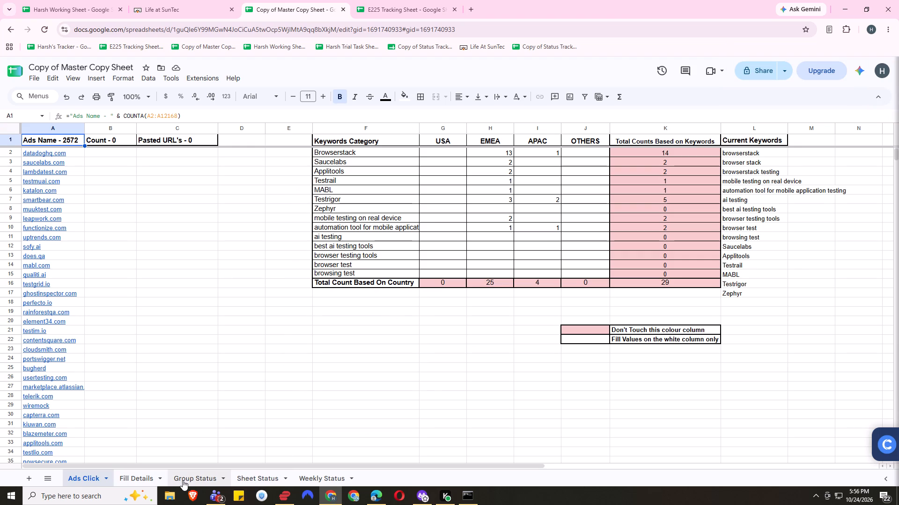
Check the ad click and session counts on the Fill Details and Sheet Status sheets of Copy of Master Copy Sheet, then minimize the window.
click(133, 476)
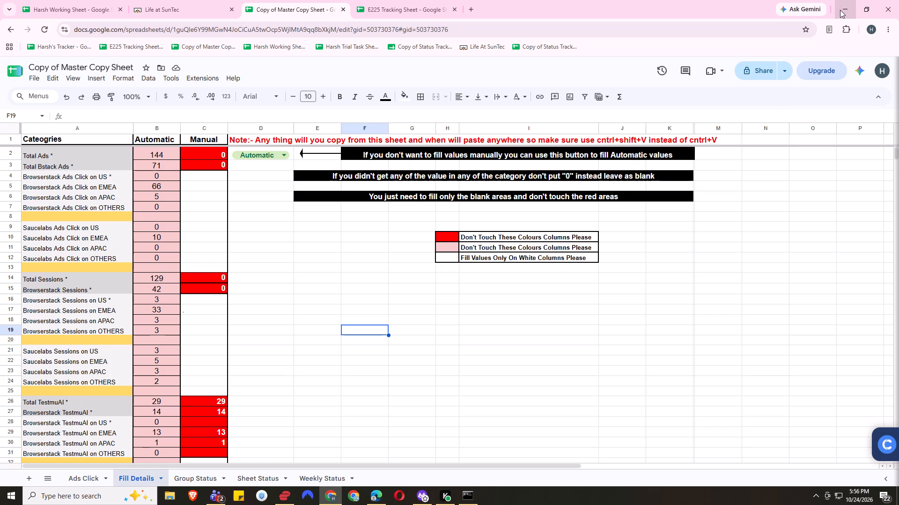
click(263, 484)
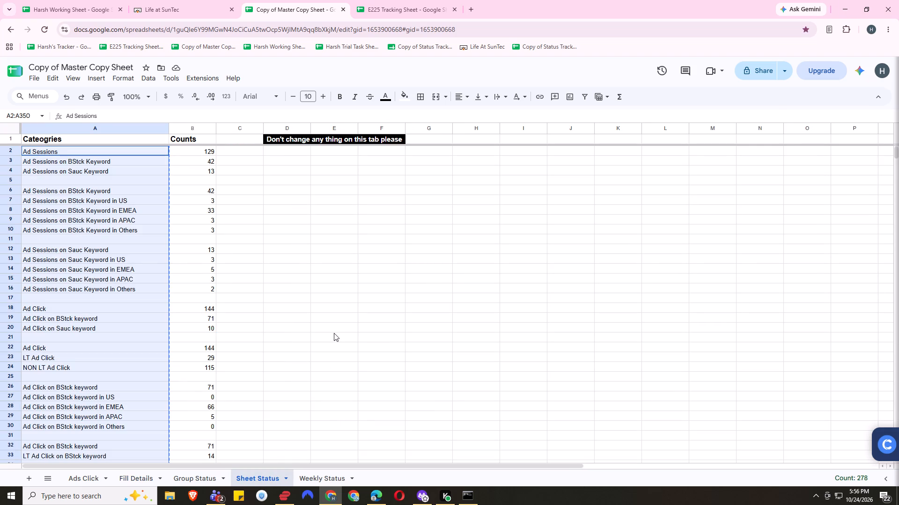
click(853, 0)
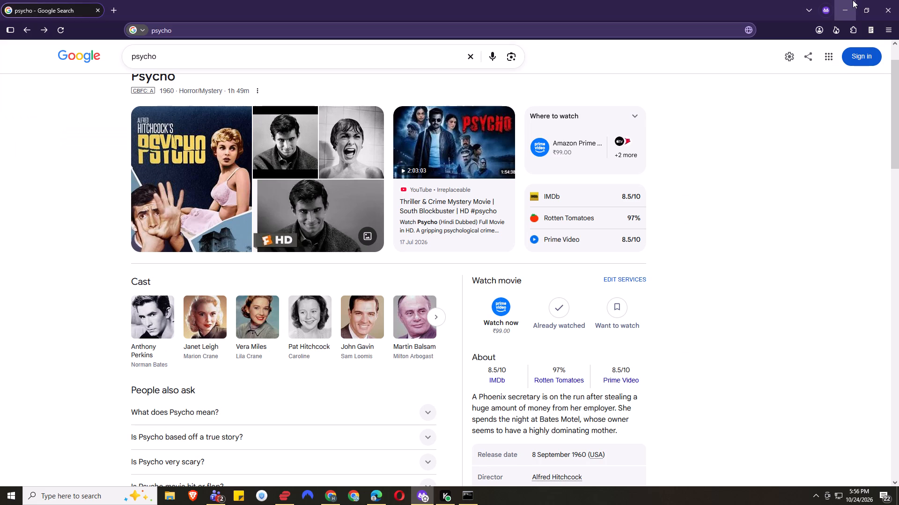
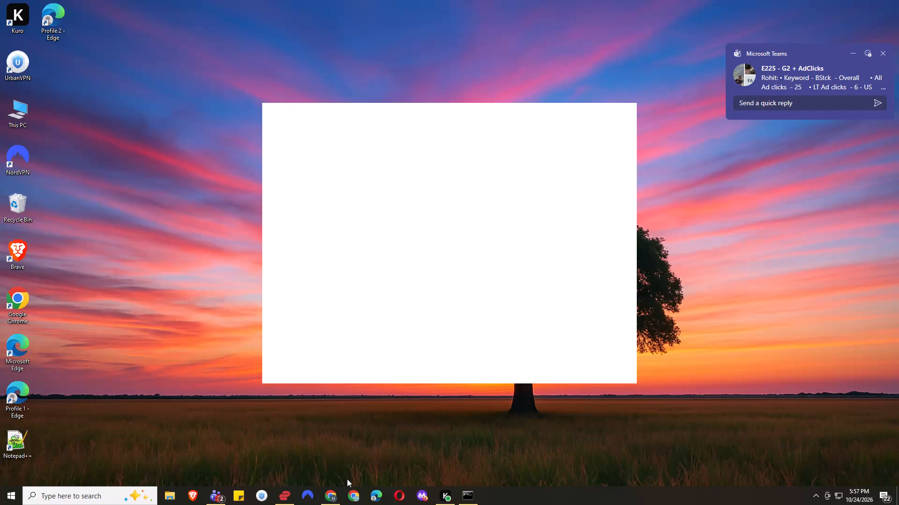
Switch to the Life at SunTec timesheet in Chrome and complete its comments with "Ads click = 144" and "g2 = 12" on separate lines.
click(324, 499)
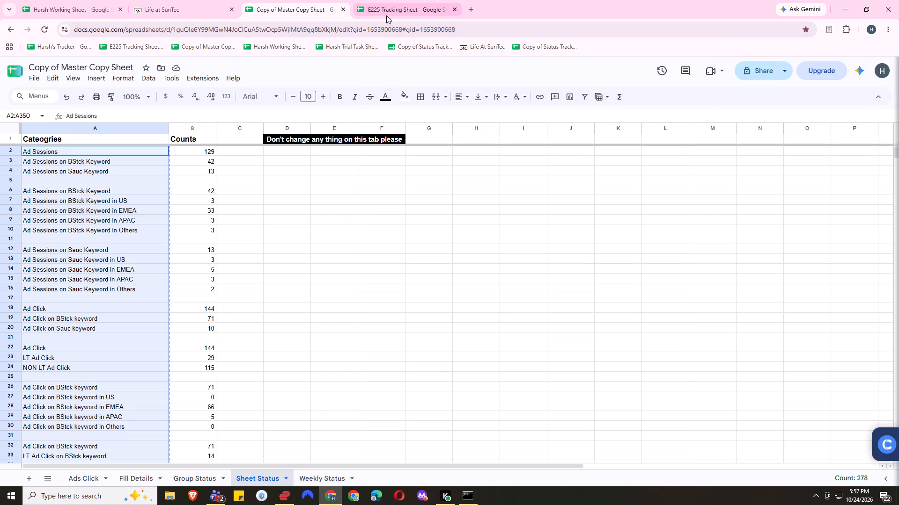
click(170, 4)
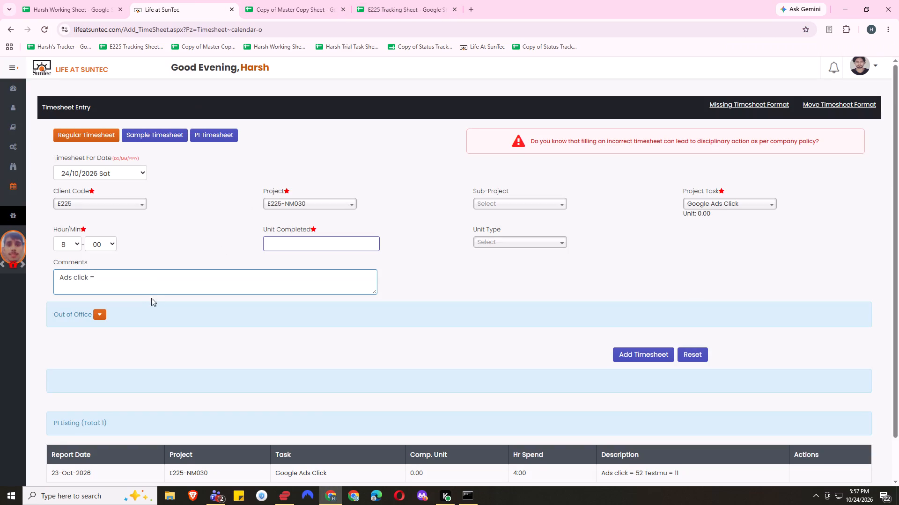
key(1)
text(44)
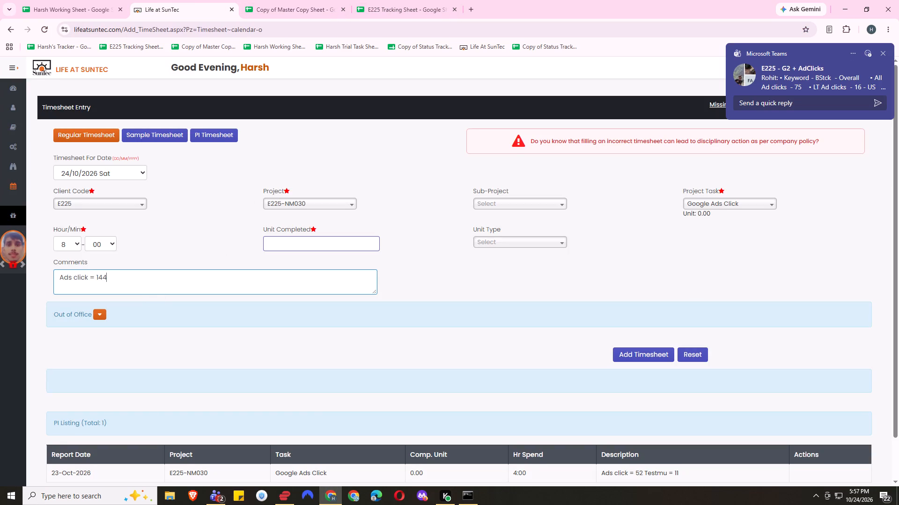
key(shift+Return)
text(g2)
key(space)
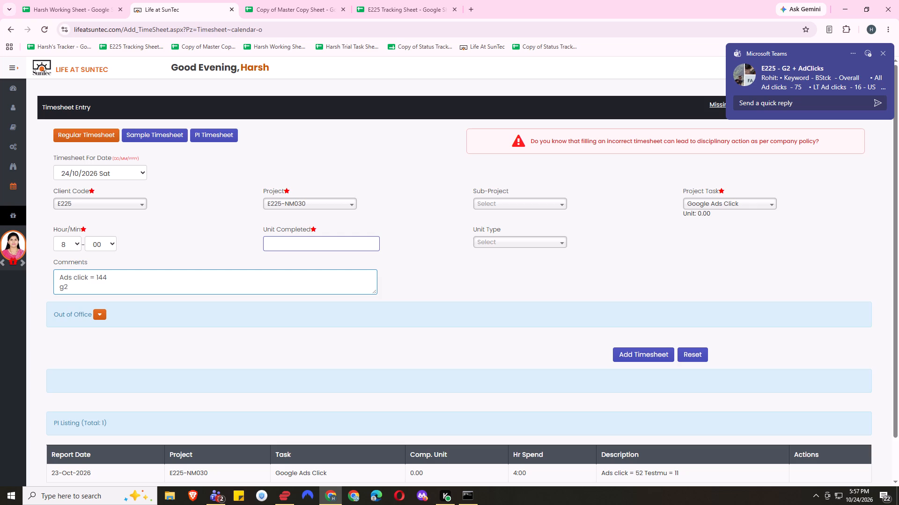
text(= 12)
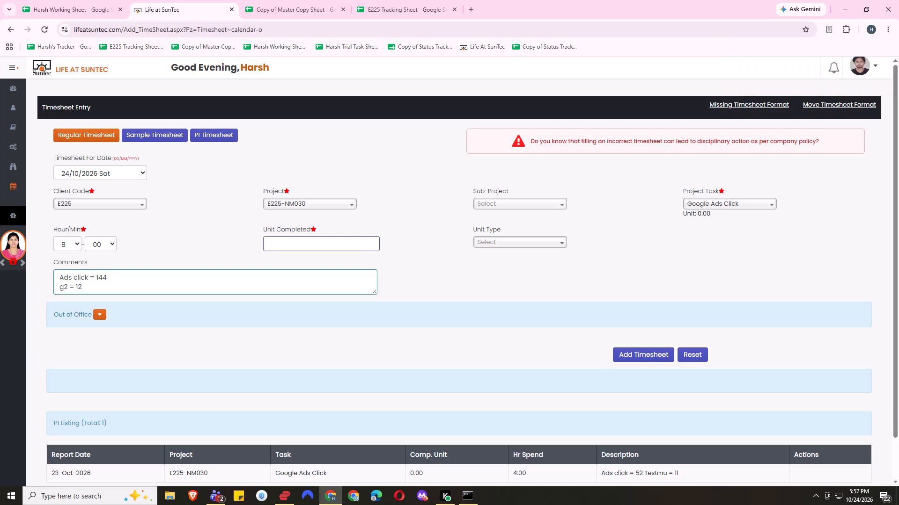
Set the completed units to 156 and add the 24/10/2026 Google Ads Click entry to the timesheet.
click(279, 245)
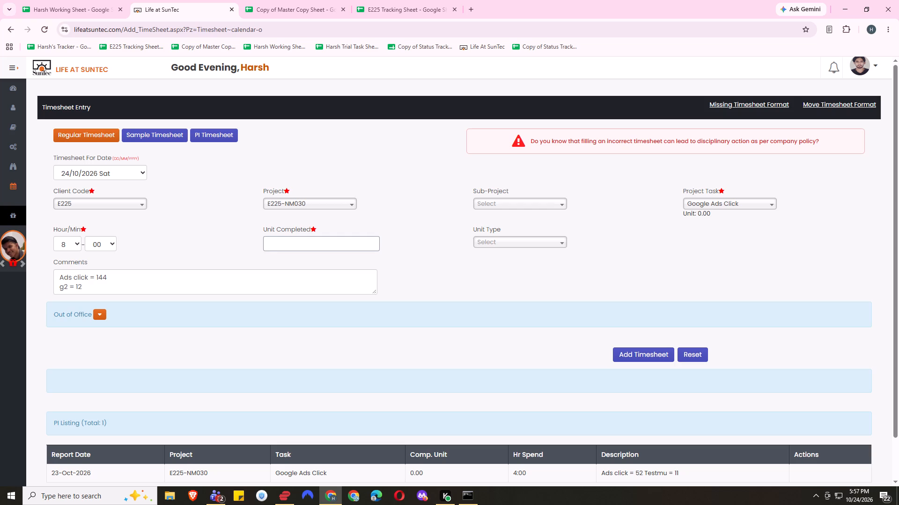
text(156)
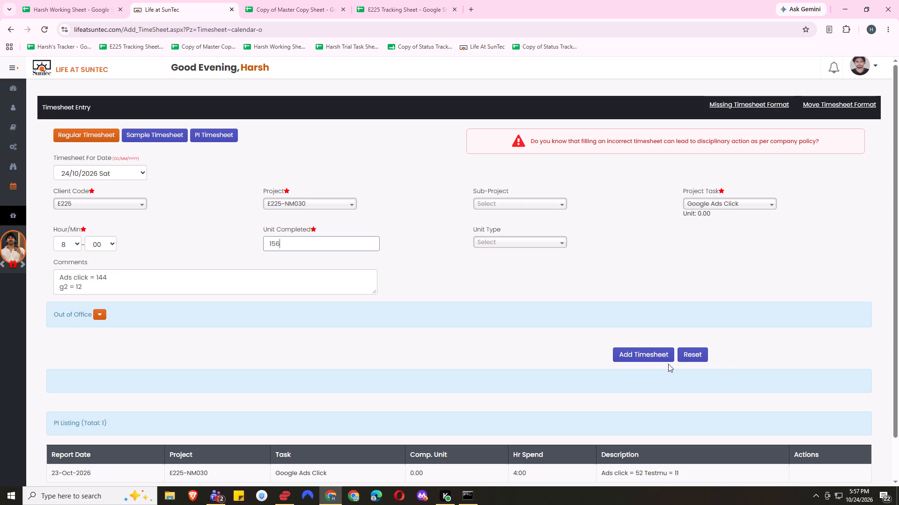
click(651, 354)
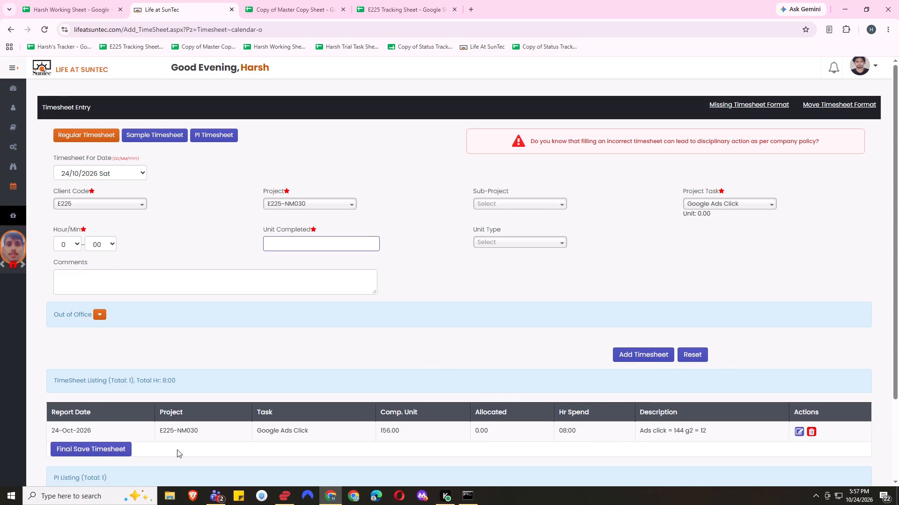
Submit the final save of the 24-Oct-2026 timesheet, review the listing, and return to the Life at SunTec dashboard.
click(101, 447)
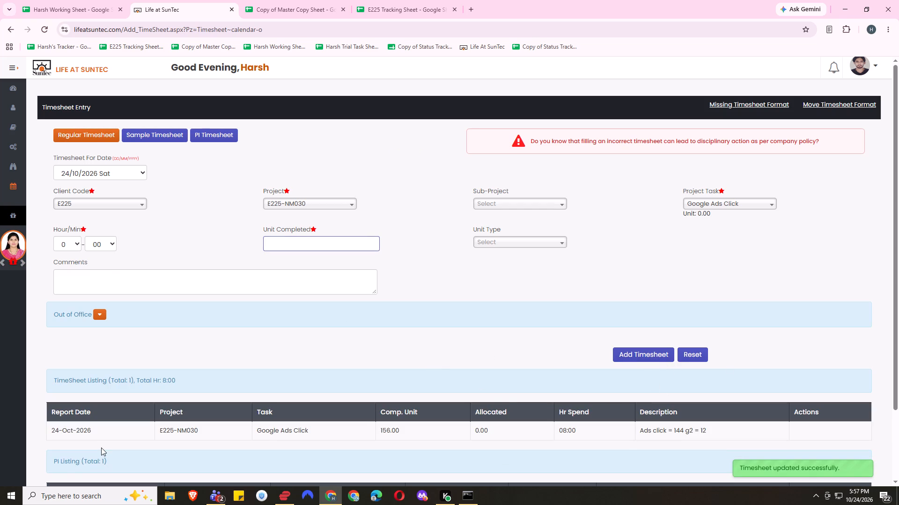
scroll(442, 368, down, 5)
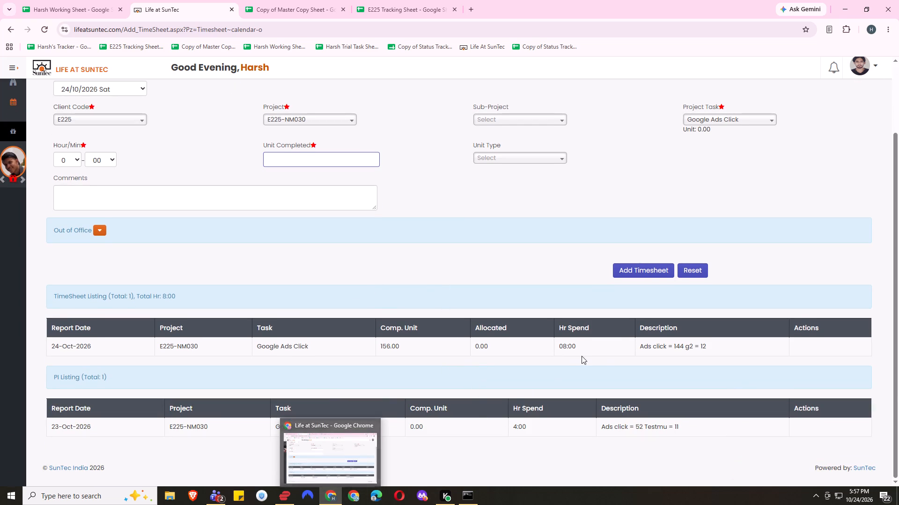
scroll(463, 311, up, 2)
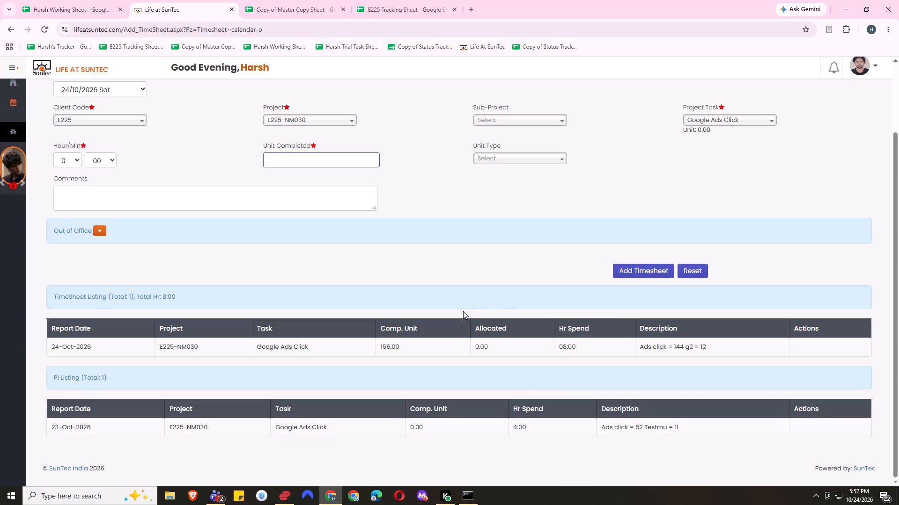
scroll(463, 311, up, 2)
click(7, 84)
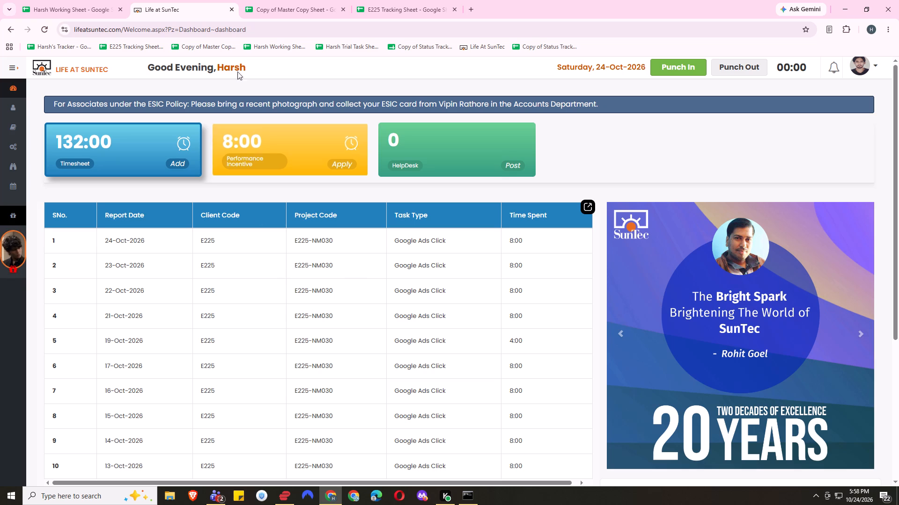
Glance through the open tracking sheet tabs, ending on Harsh Working Sheet, and close the Chrome window.
click(311, 0)
click(413, 8)
click(161, 5)
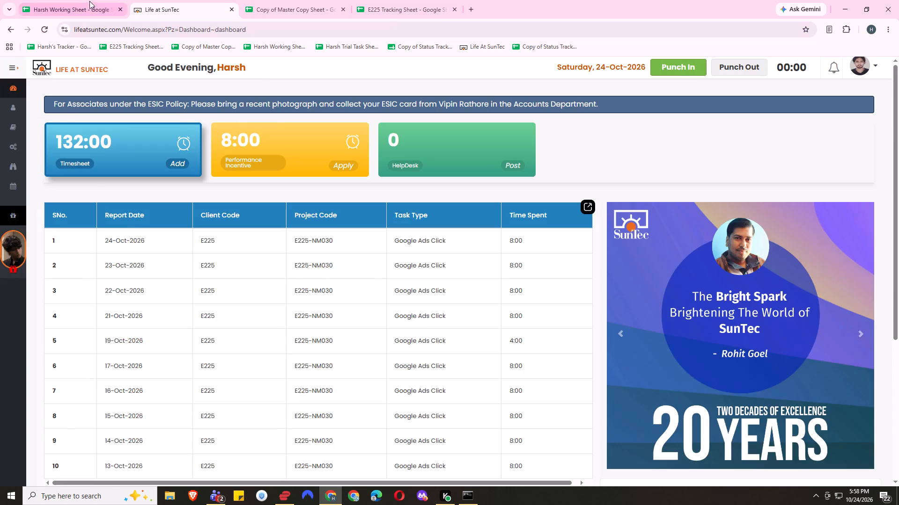
click(80, 0)
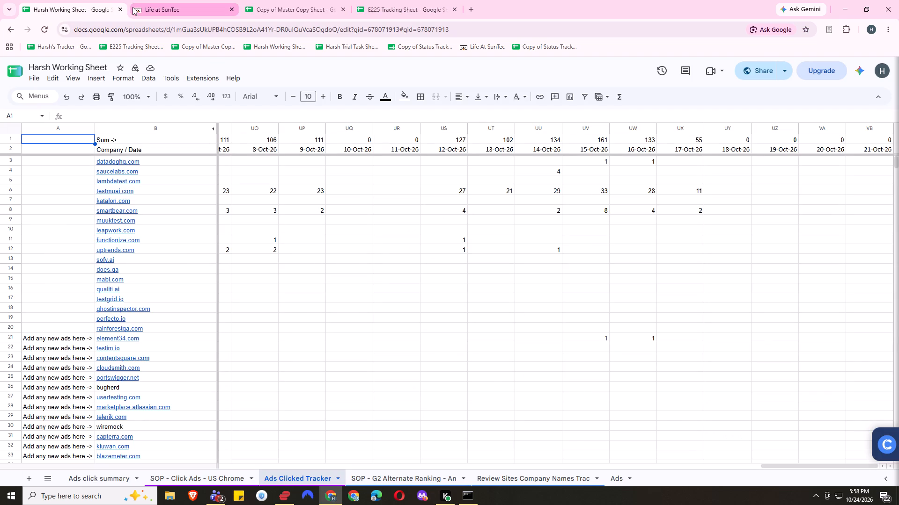
click(892, 3)
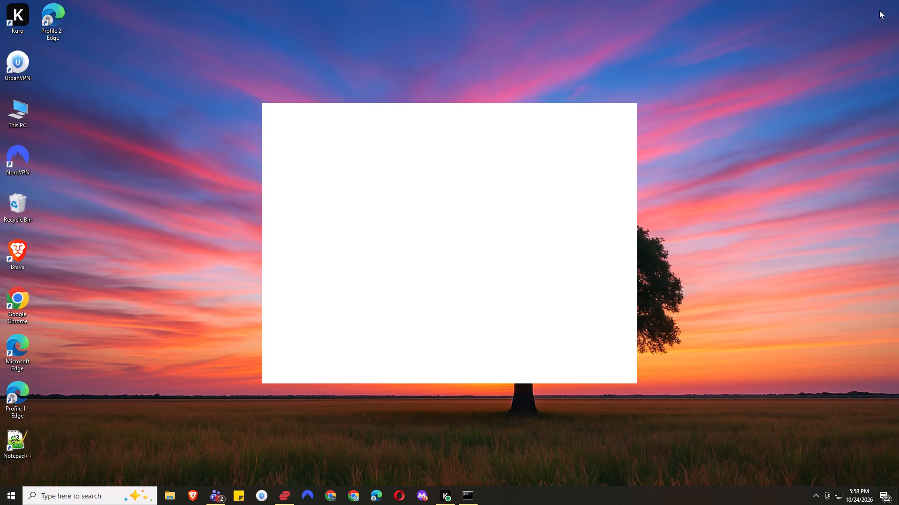